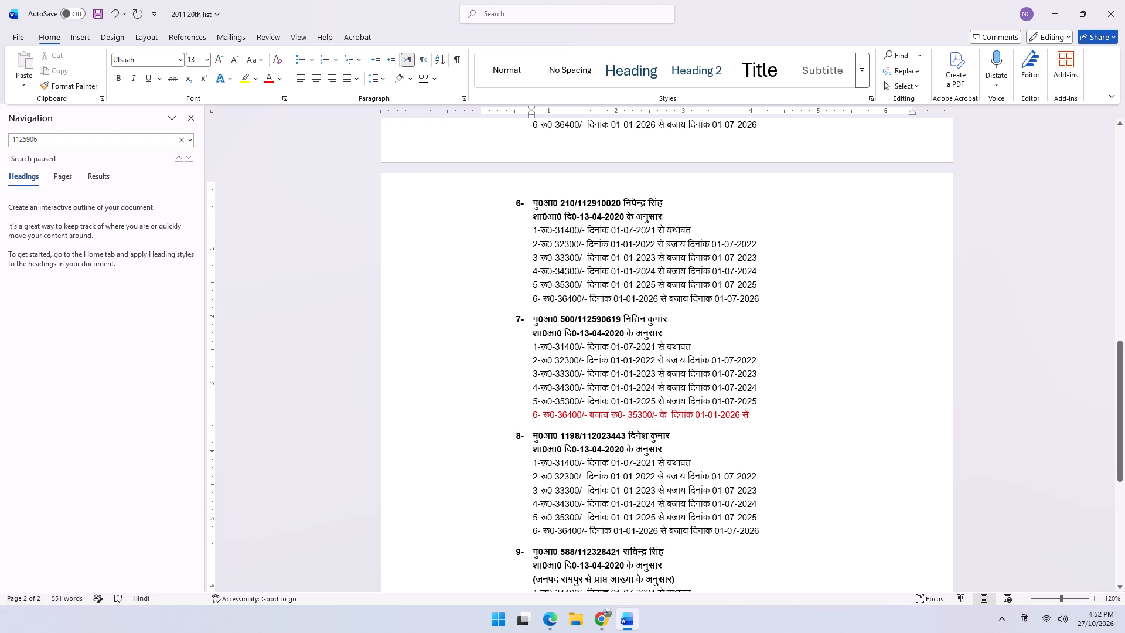
Append "से 31/12/2025 तक" to the end of pay line 5 (रू0-35300/-) in entry 7.
{"action": "scroll", "coordinate": [647, 410], "scroll_direction": "down", "scroll_amount": 1}
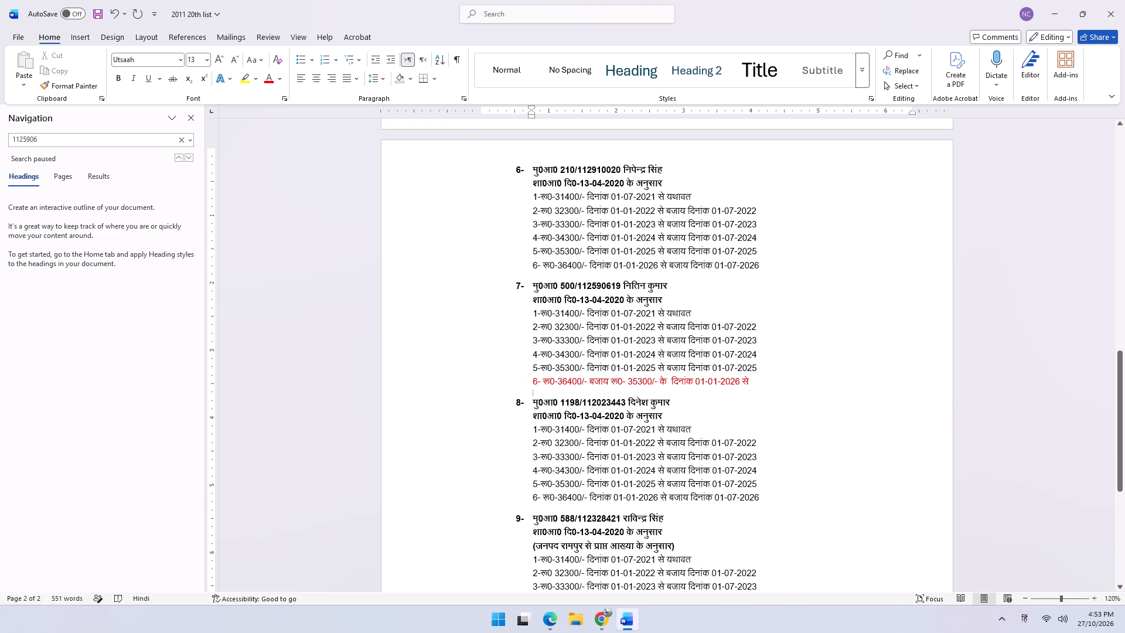
{"action": "left_click", "coordinate": [755, 366]}
{"action": "key", "text": "space"}
{"action": "type", "text": "से 31/12/22"}
{"action": "key", "text": "BackSpace"}
{"action": "type", "text": "025 तक"}
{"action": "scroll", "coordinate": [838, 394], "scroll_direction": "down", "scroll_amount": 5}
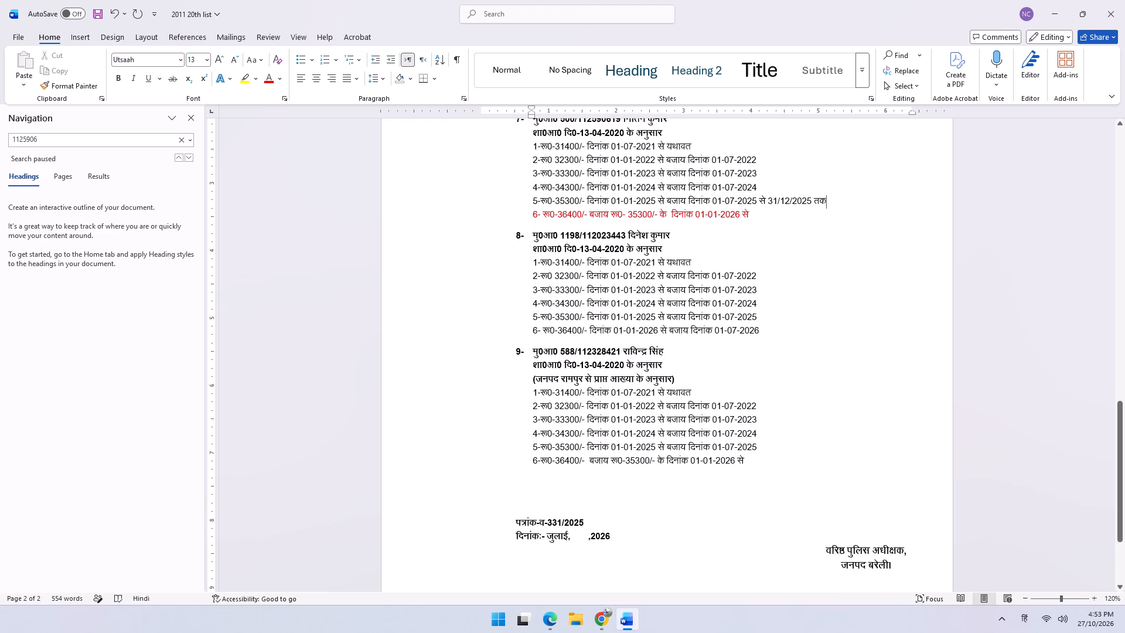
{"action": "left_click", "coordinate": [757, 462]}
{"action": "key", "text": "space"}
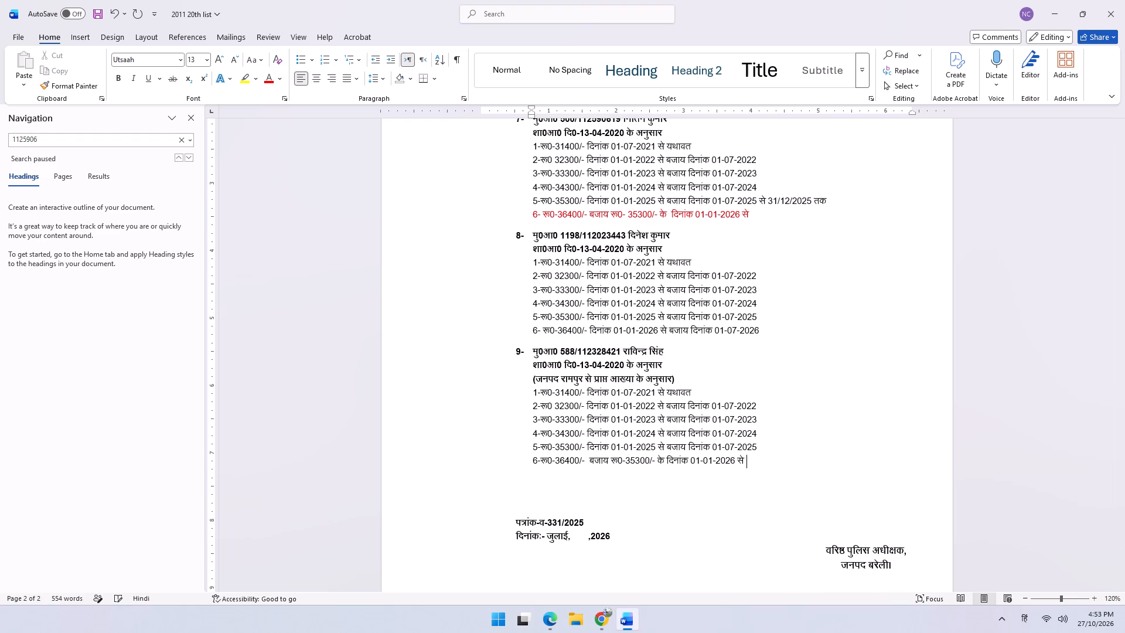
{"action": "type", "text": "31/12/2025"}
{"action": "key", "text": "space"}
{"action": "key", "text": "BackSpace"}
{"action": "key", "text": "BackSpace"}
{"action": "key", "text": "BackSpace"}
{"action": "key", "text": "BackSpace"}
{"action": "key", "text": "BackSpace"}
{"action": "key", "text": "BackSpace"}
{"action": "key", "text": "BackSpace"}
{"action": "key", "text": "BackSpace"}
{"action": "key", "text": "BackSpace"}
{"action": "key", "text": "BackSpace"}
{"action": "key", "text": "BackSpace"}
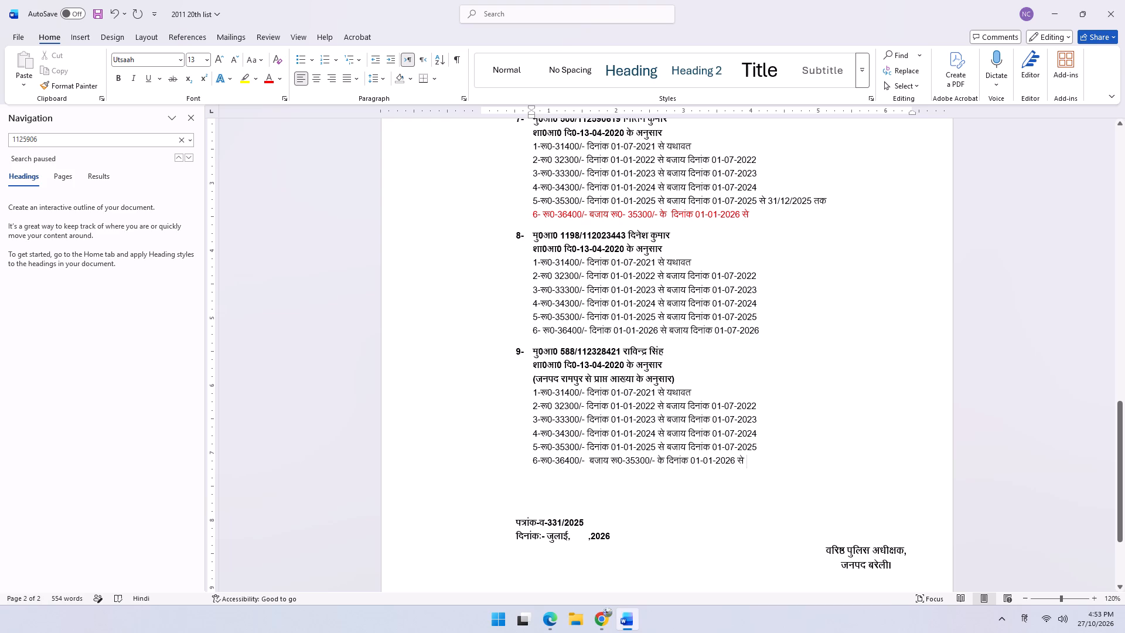
Delete "31/12/2025 तक" from the end of pay line 5 in entry 7, keeping "से".
{"action": "left_click", "coordinate": [760, 198]}
{"action": "left_click_drag", "start_coordinate": [768, 199], "coordinate": [858, 200]}
{"action": "key", "text": "Delete"}
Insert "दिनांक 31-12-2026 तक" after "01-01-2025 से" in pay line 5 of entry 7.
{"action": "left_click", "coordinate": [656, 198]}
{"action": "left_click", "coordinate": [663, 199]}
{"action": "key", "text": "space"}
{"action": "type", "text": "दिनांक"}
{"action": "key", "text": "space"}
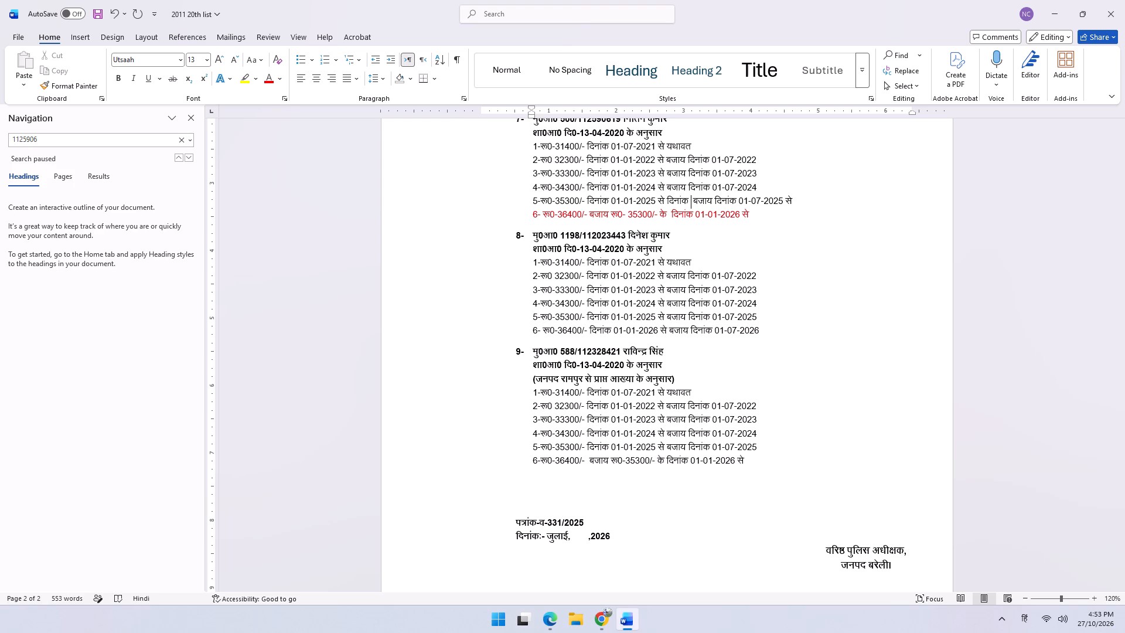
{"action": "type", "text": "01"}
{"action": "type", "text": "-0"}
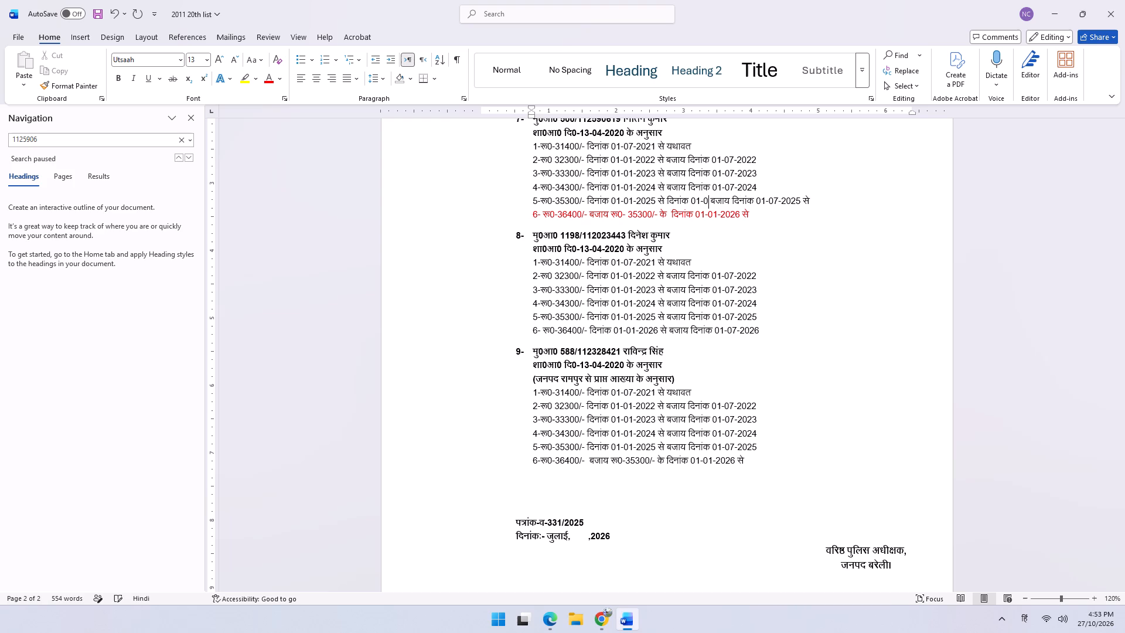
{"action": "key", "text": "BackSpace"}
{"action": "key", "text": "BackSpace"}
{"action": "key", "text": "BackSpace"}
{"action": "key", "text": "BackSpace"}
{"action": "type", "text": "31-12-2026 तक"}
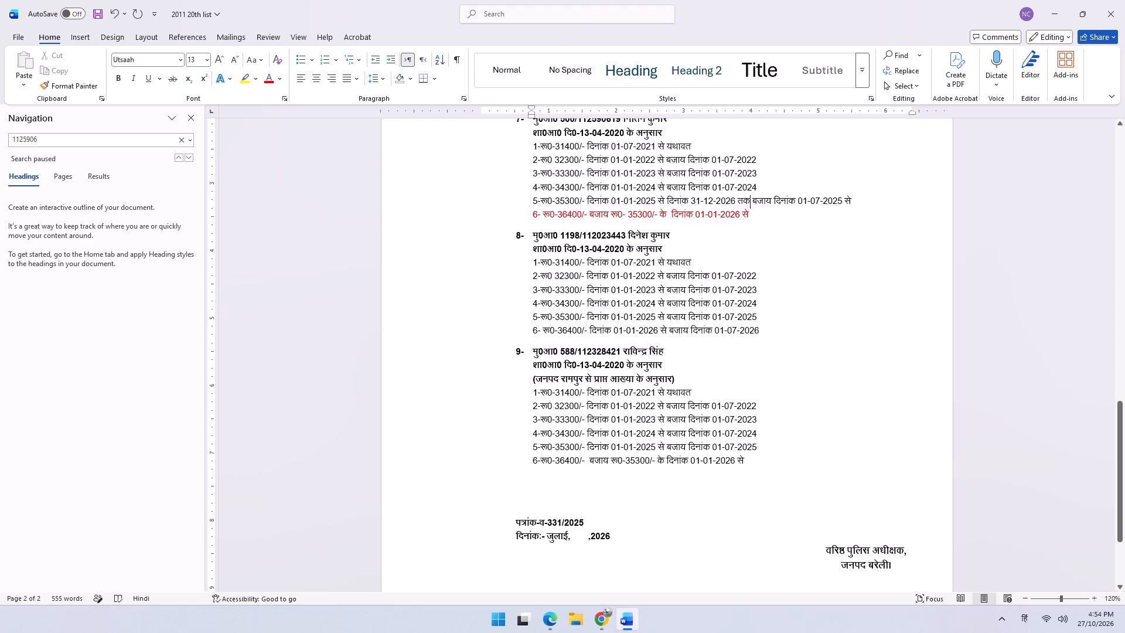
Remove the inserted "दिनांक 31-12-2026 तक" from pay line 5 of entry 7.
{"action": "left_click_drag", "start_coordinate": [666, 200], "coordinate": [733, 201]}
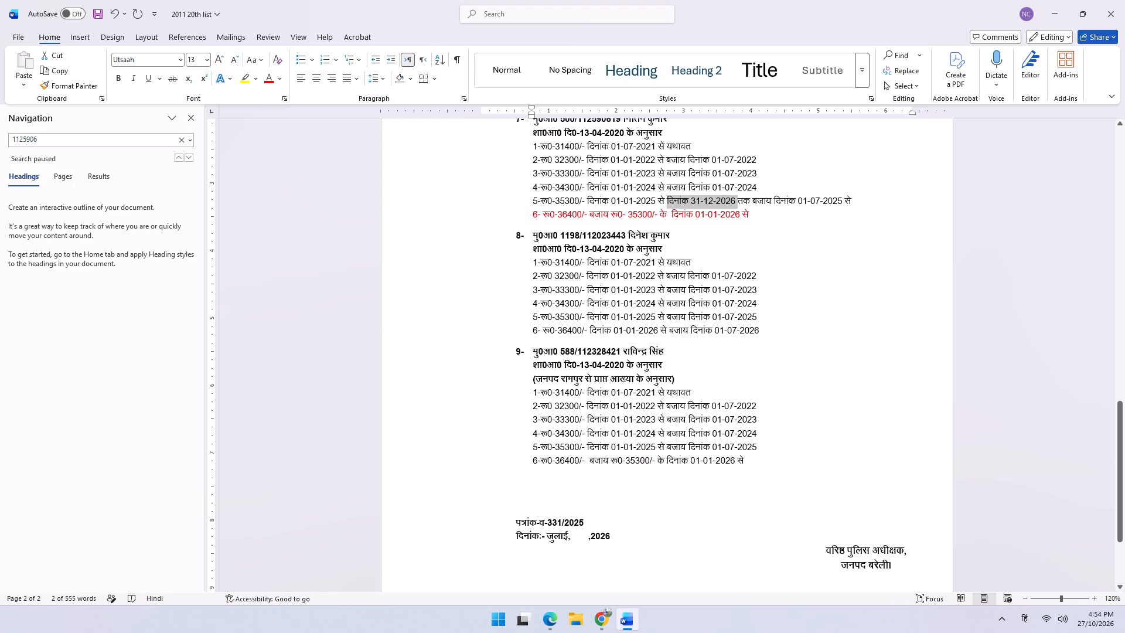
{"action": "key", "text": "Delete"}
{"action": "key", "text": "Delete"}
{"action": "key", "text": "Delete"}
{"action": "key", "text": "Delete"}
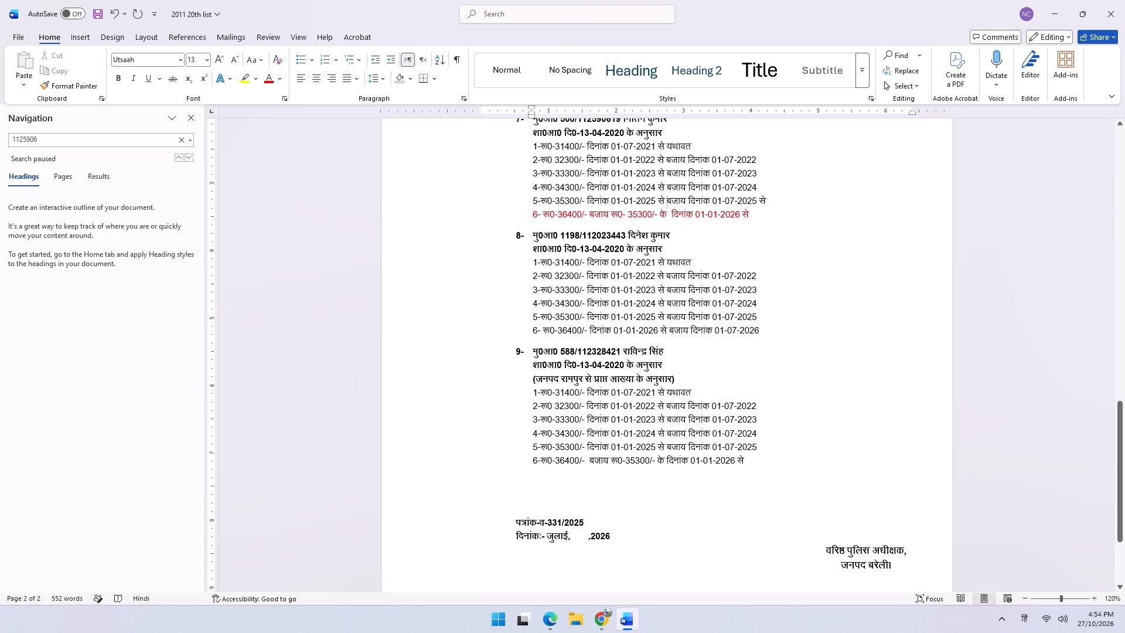
Change the font colour of the red pay line 6 (रू0-36400/-) in entry 7 to black.
{"action": "left_click_drag", "start_coordinate": [761, 212], "coordinate": [575, 216]}
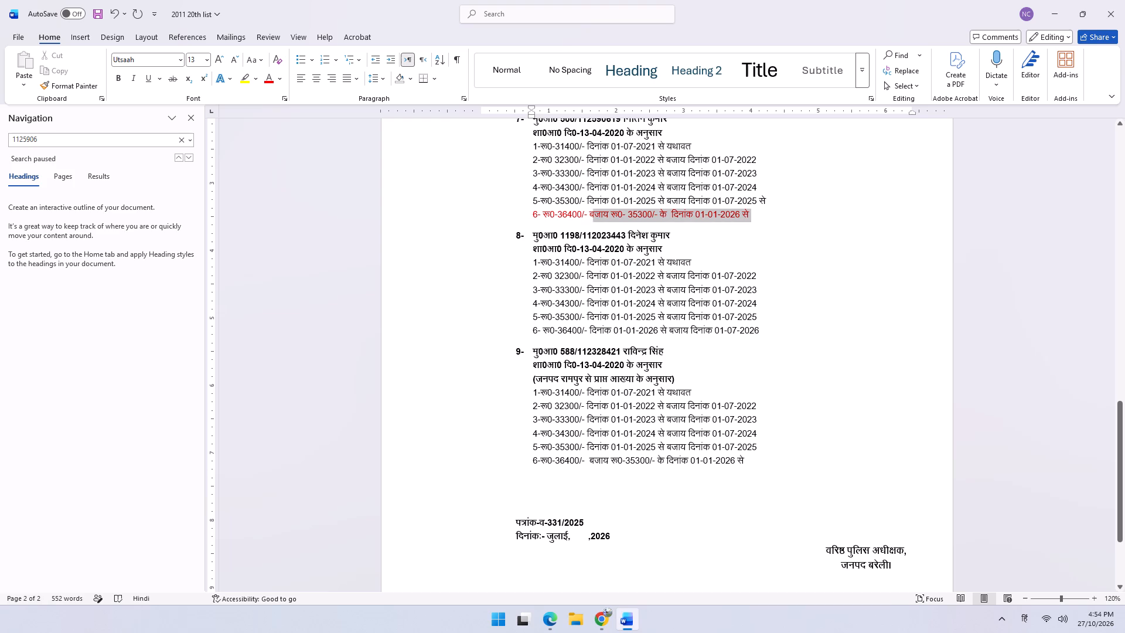
{"action": "left_click_drag", "start_coordinate": [575, 216], "coordinate": [528, 217]}
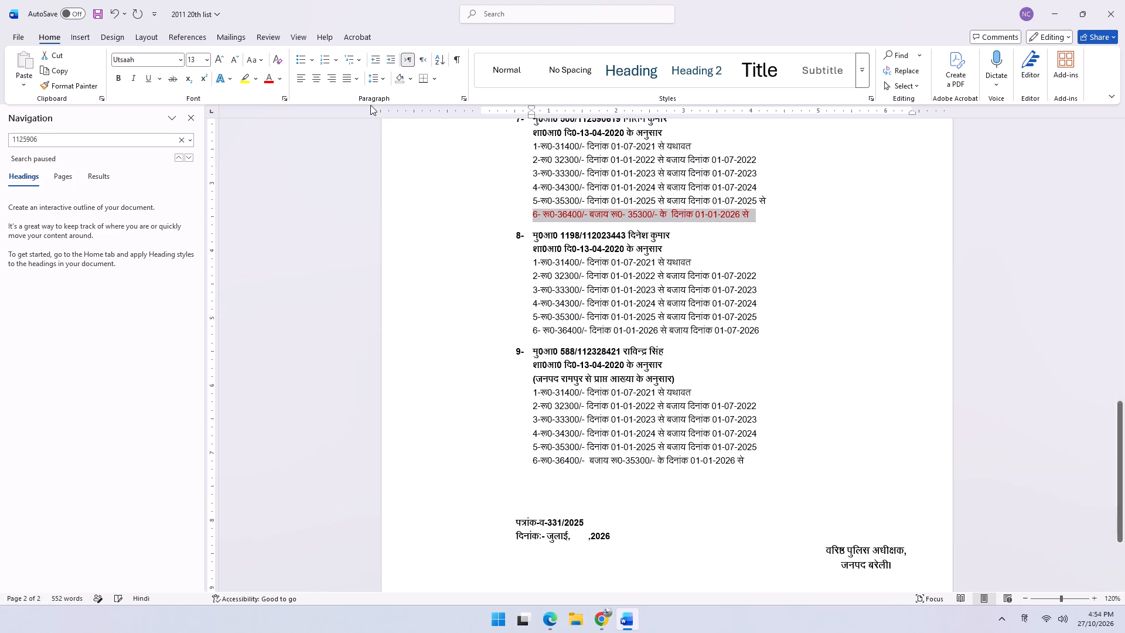
{"action": "left_click", "coordinate": [282, 81]}
{"action": "left_click", "coordinate": [272, 117]}
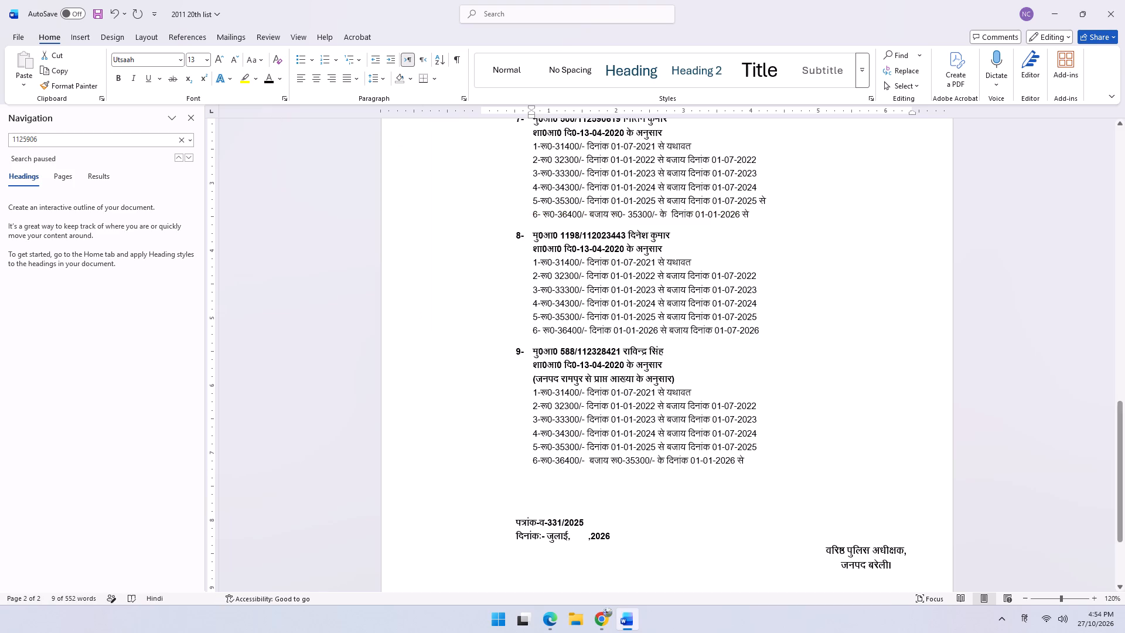
{"action": "left_click", "coordinate": [844, 295]}
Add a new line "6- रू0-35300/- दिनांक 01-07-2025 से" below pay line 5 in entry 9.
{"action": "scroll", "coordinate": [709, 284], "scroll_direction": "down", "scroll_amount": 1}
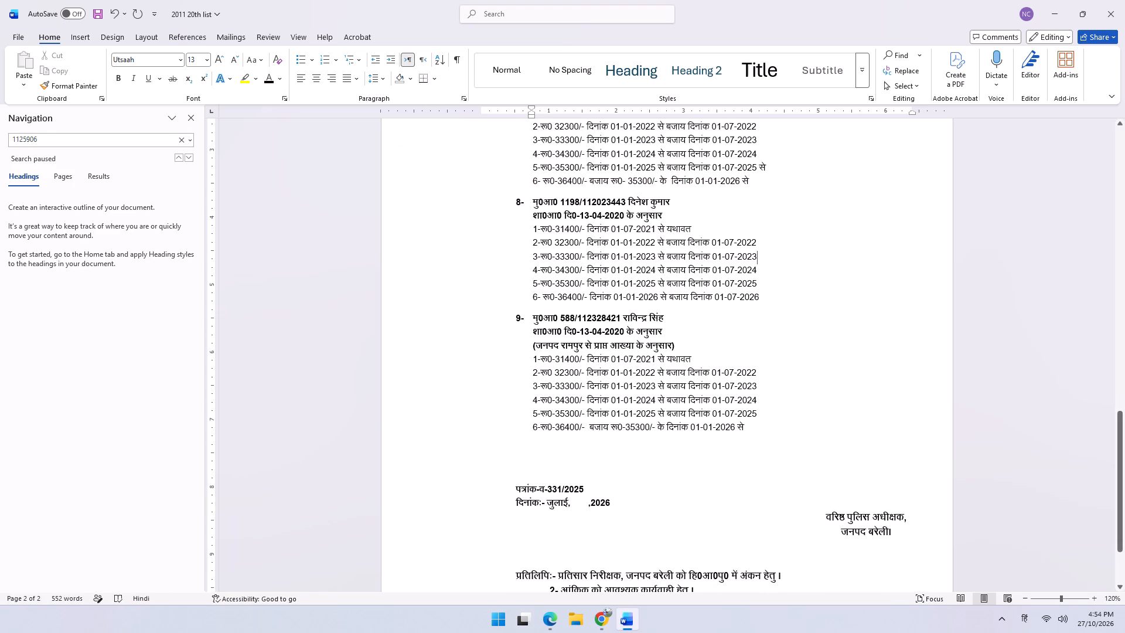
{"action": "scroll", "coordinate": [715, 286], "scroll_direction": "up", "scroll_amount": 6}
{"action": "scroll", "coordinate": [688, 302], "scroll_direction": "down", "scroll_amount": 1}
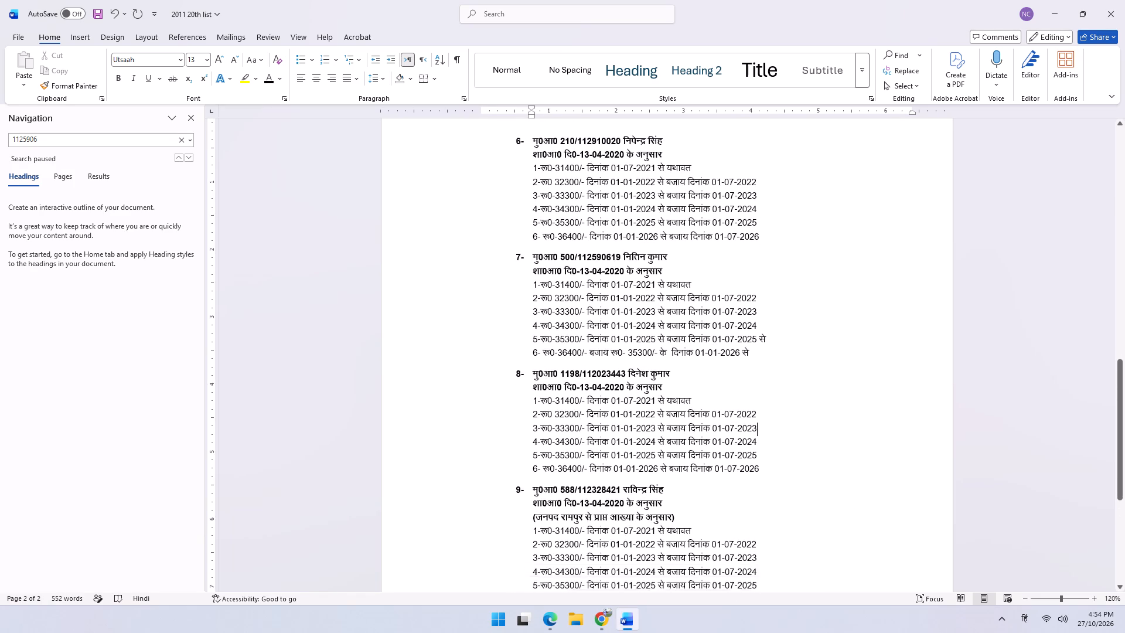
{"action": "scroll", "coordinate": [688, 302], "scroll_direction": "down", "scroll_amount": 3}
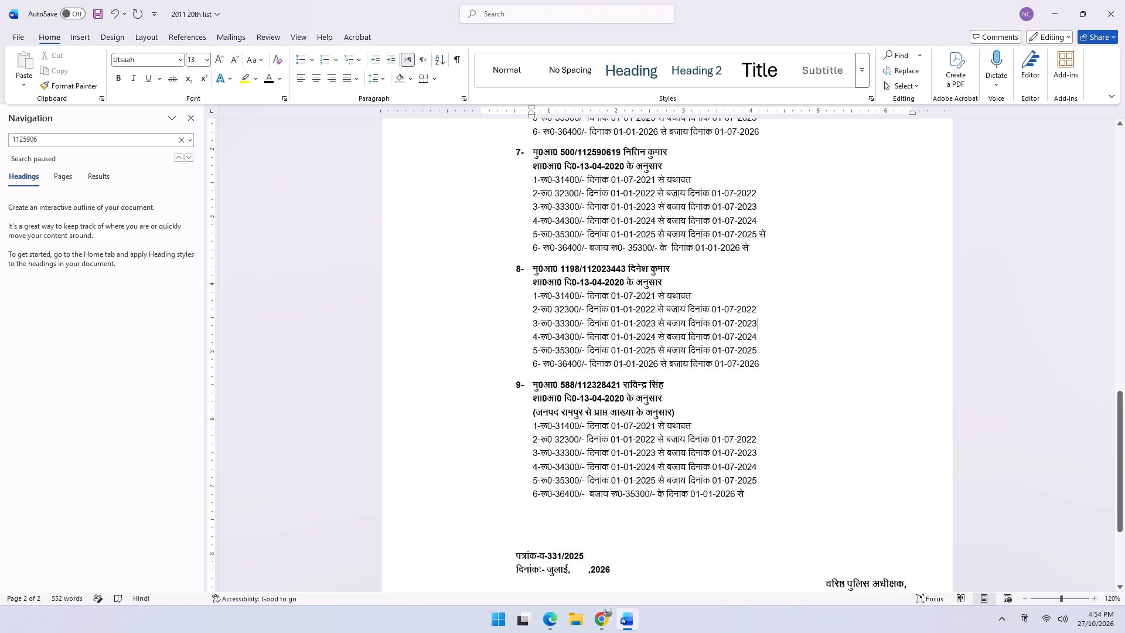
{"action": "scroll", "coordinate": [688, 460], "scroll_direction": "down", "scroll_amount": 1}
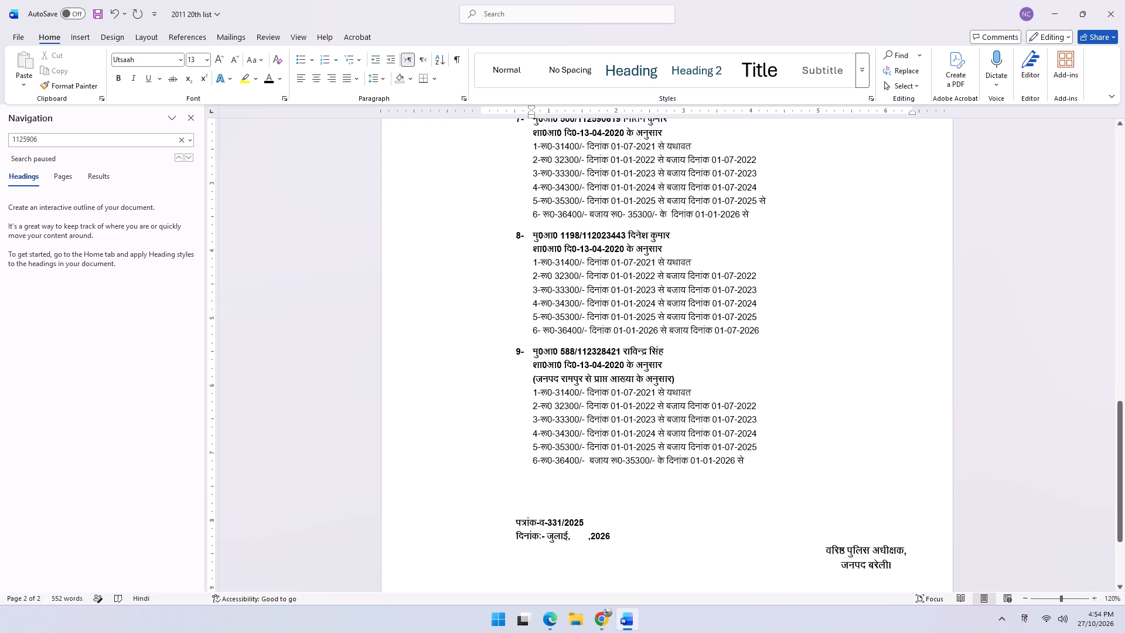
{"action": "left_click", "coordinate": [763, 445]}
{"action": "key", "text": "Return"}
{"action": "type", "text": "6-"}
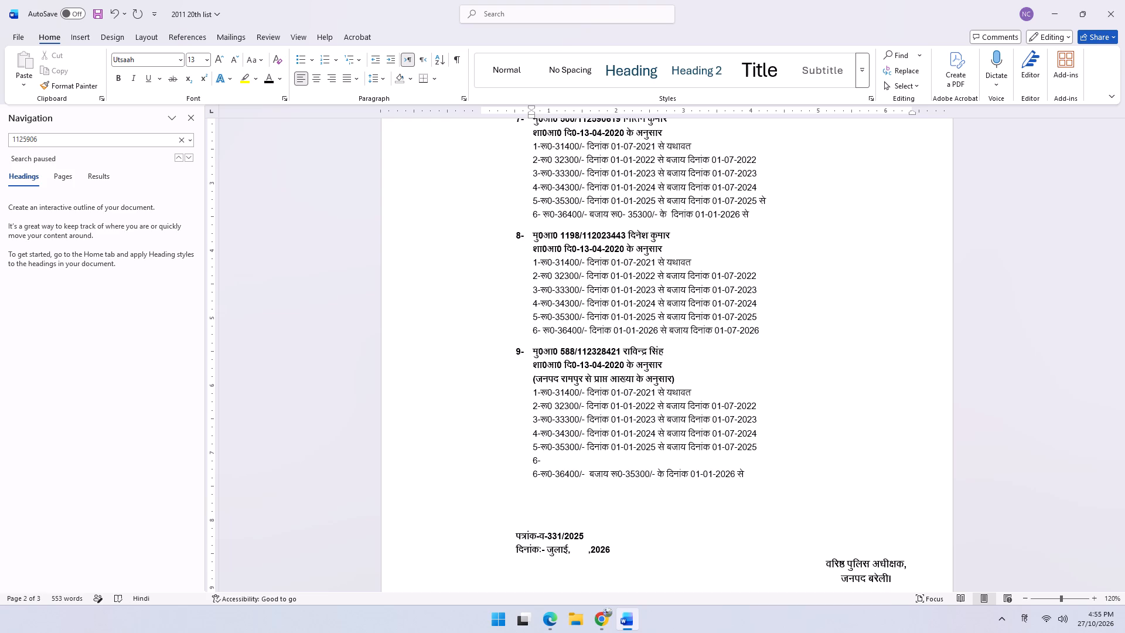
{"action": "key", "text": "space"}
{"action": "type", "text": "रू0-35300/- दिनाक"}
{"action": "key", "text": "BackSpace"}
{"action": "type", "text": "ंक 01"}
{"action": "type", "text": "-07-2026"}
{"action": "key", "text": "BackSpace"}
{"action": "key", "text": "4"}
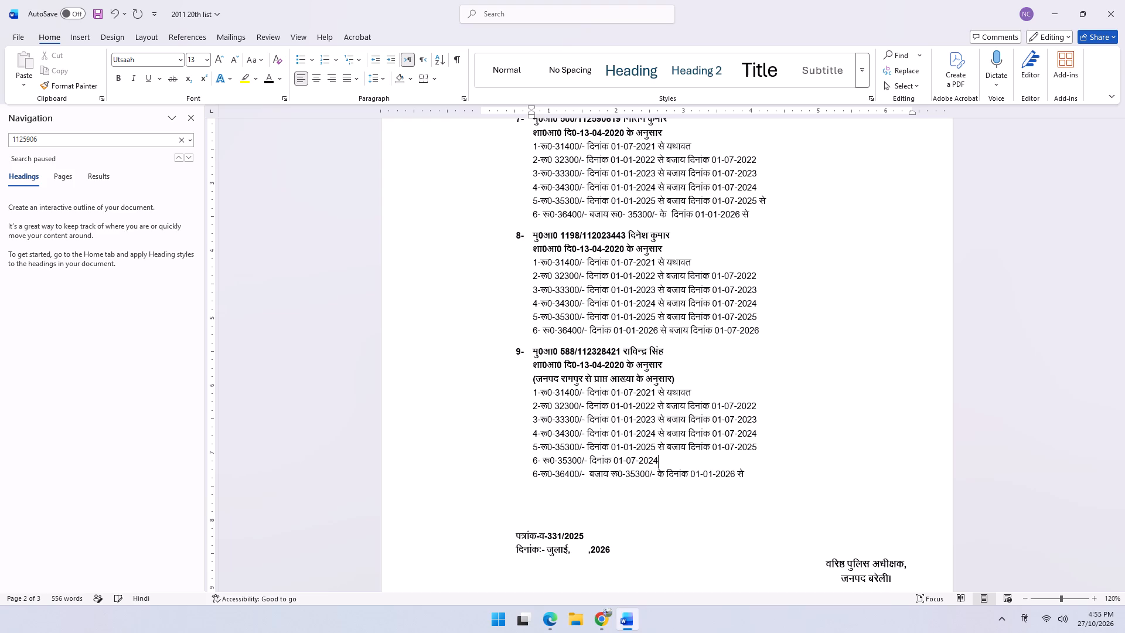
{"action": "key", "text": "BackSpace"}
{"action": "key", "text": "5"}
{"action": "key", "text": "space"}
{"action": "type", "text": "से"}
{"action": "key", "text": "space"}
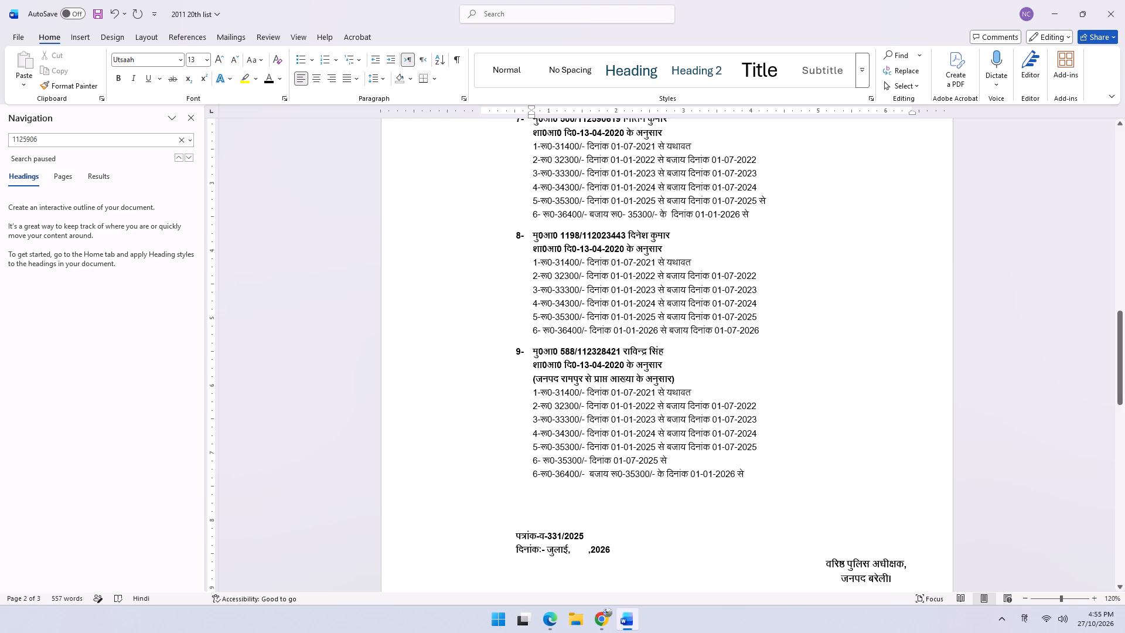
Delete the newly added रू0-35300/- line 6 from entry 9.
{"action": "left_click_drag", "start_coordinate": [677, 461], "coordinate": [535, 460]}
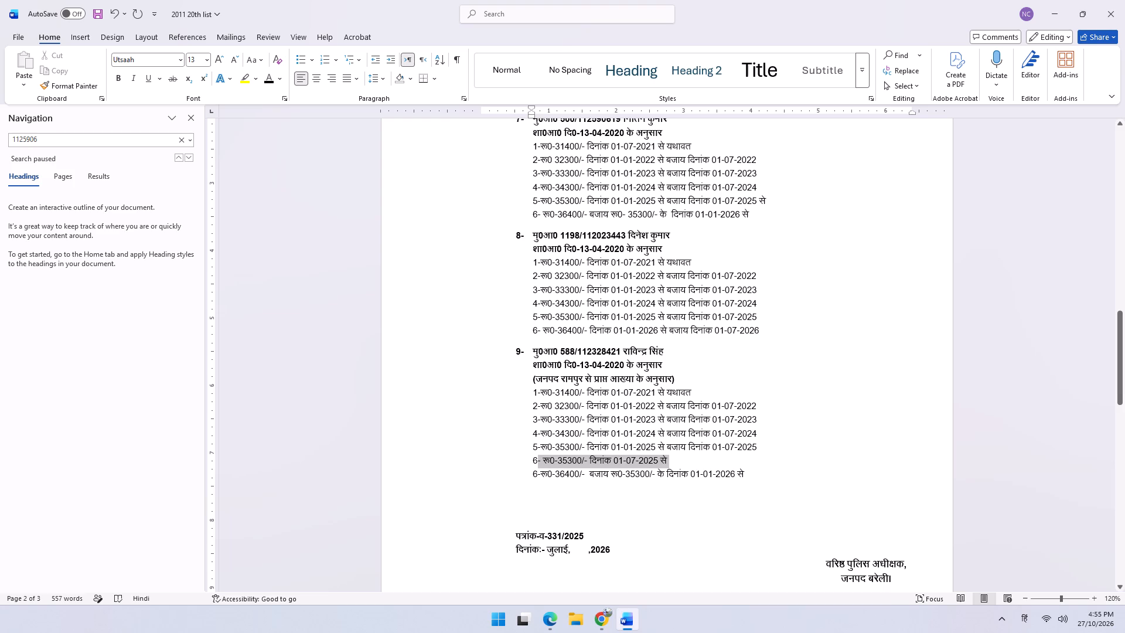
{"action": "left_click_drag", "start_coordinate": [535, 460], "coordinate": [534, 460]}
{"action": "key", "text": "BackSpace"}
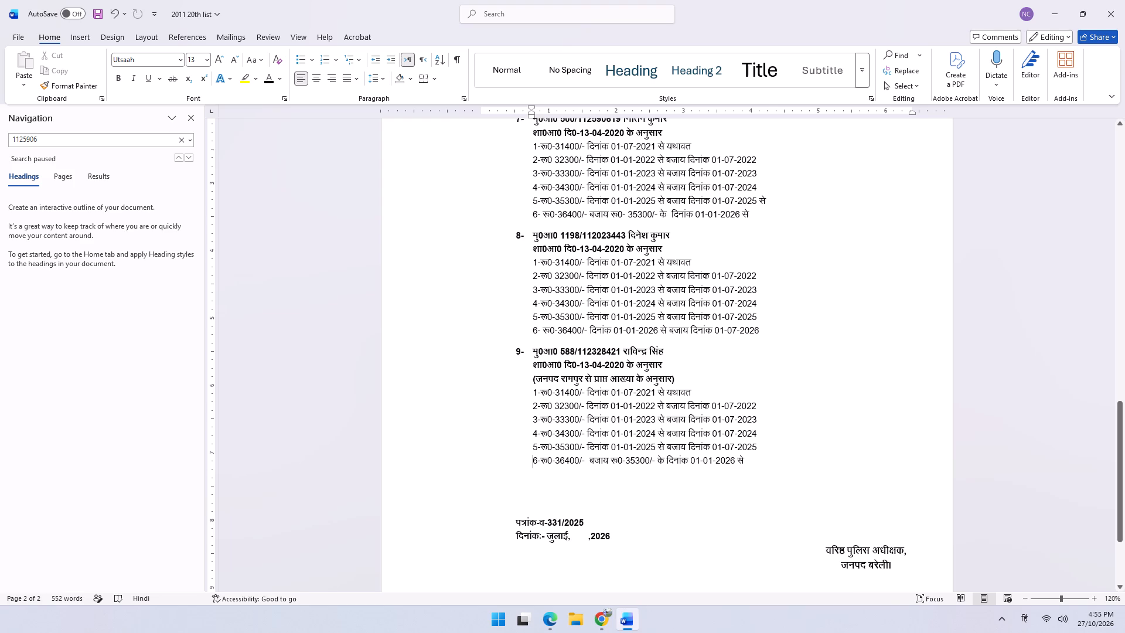
Review the dated pay lines of entries 5 to 9, comparing pay line 5 in entries 9 and 7.
{"action": "scroll", "coordinate": [737, 318], "scroll_direction": "up", "scroll_amount": 10}
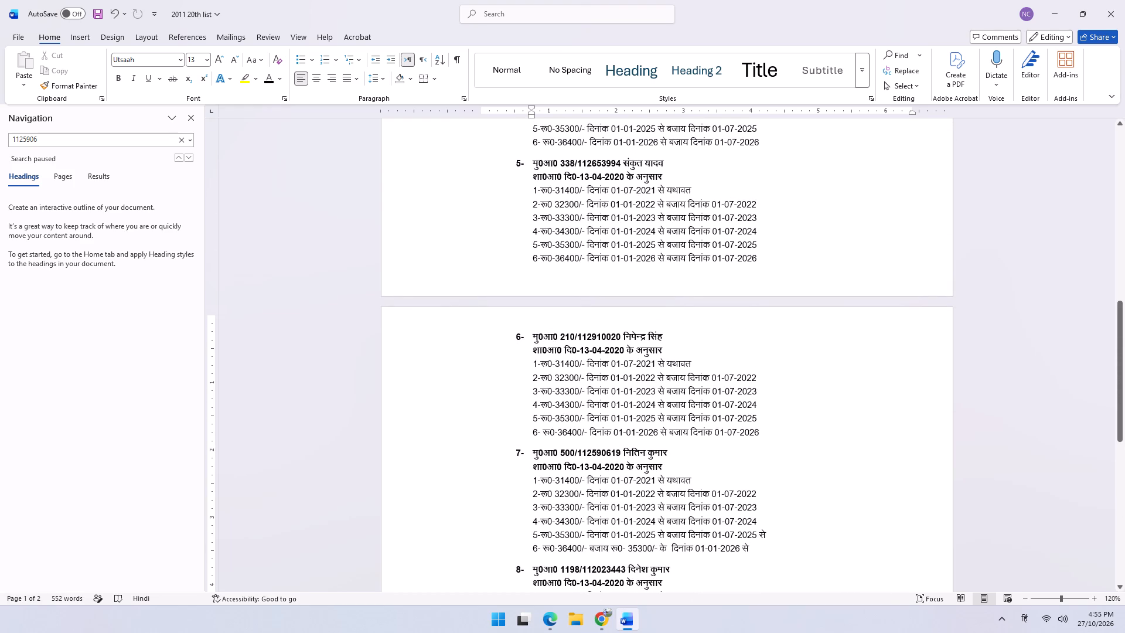
{"action": "scroll", "coordinate": [605, 309], "scroll_direction": "up", "scroll_amount": 8}
{"action": "scroll", "coordinate": [611, 304], "scroll_direction": "down", "scroll_amount": 8}
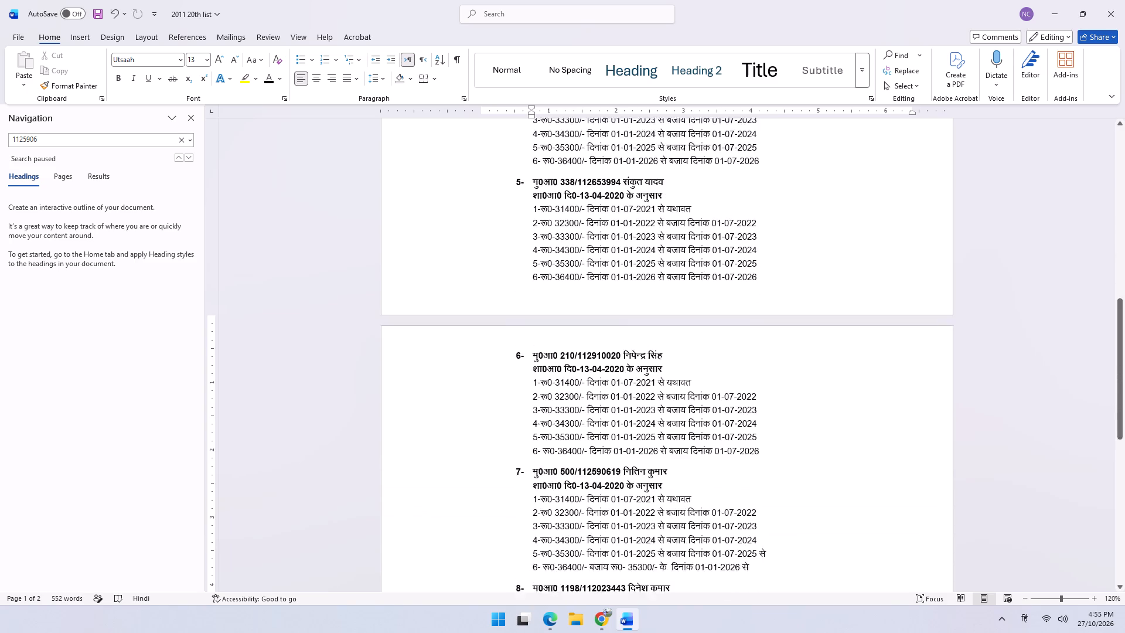
{"action": "scroll", "coordinate": [698, 355], "scroll_direction": "down", "scroll_amount": 7}
{"action": "scroll", "coordinate": [600, 326], "scroll_direction": "up", "scroll_amount": 2}
{"action": "scroll", "coordinate": [595, 325], "scroll_direction": "down", "scroll_amount": 3}
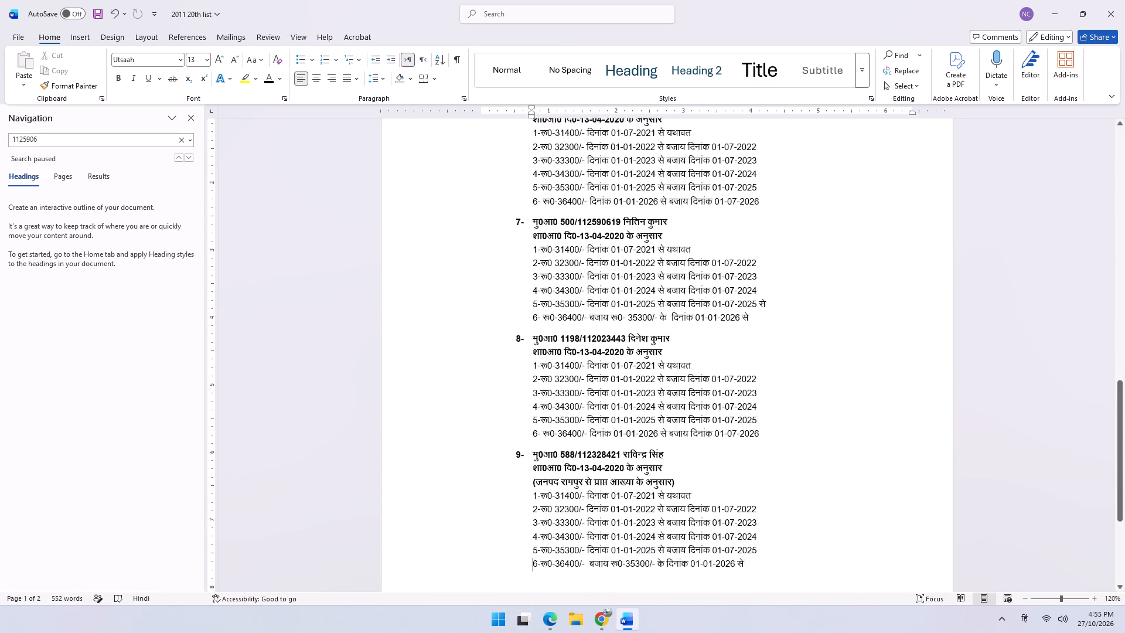
{"action": "scroll", "coordinate": [596, 329], "scroll_direction": "down", "scroll_amount": 1}
{"action": "left_click", "coordinate": [782, 487]}
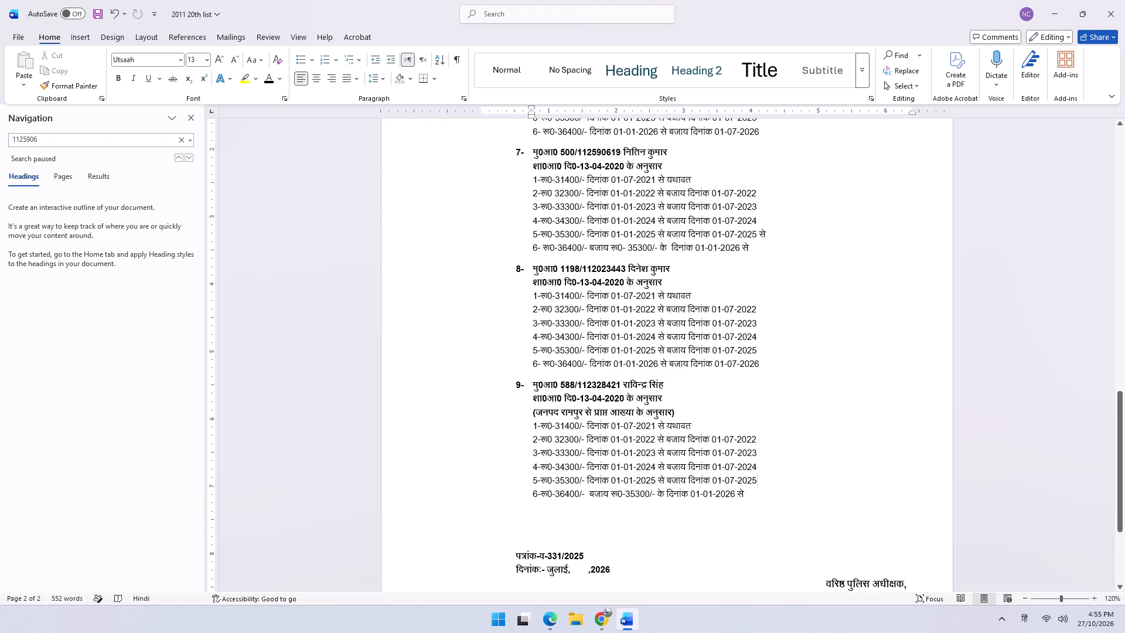
{"action": "left_click", "coordinate": [780, 233]}
Delete the trailing word "से" after the date 01-07-2025 in pay line 5 of entry 7.
{"action": "key", "text": "Left"}
{"action": "key", "text": "BackSpace"}
{"action": "key", "text": "BackSpace"}
{"action": "key", "text": "BackSpace"}
Review the pay lines of entries 5 to 9 and the closing signature and copy-to section of the list.
{"action": "scroll", "coordinate": [588, 485], "scroll_direction": "down", "scroll_amount": 2}
{"action": "scroll", "coordinate": [740, 404], "scroll_direction": "down", "scroll_amount": 3}
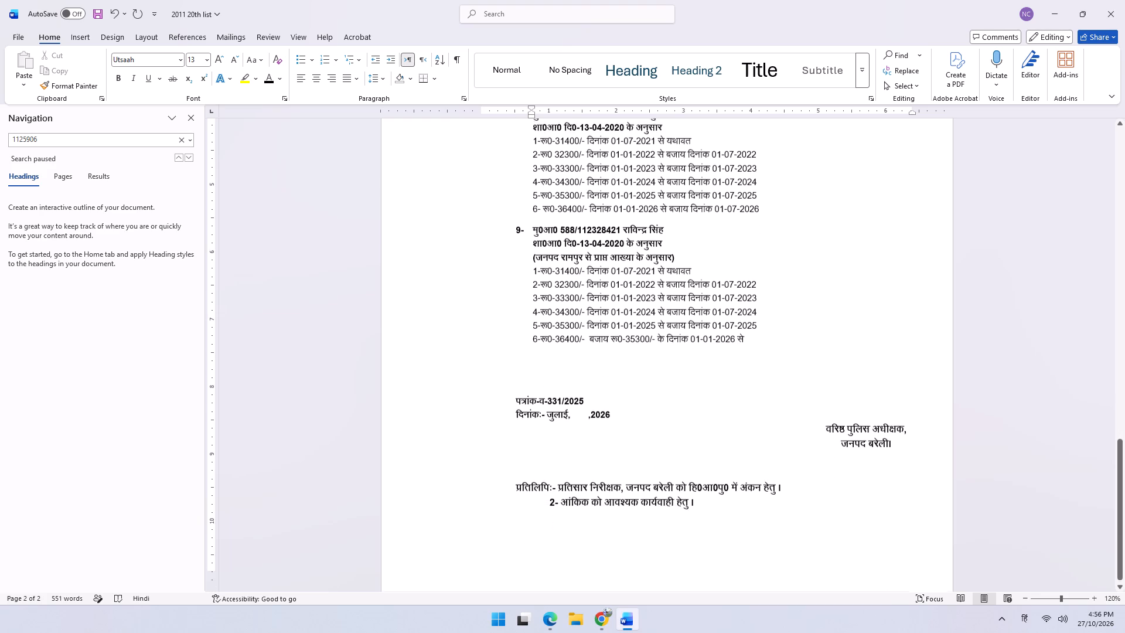
{"action": "scroll", "coordinate": [728, 402], "scroll_direction": "down", "scroll_amount": 2}
{"action": "scroll", "coordinate": [604, 392], "scroll_direction": "up", "scroll_amount": 15}
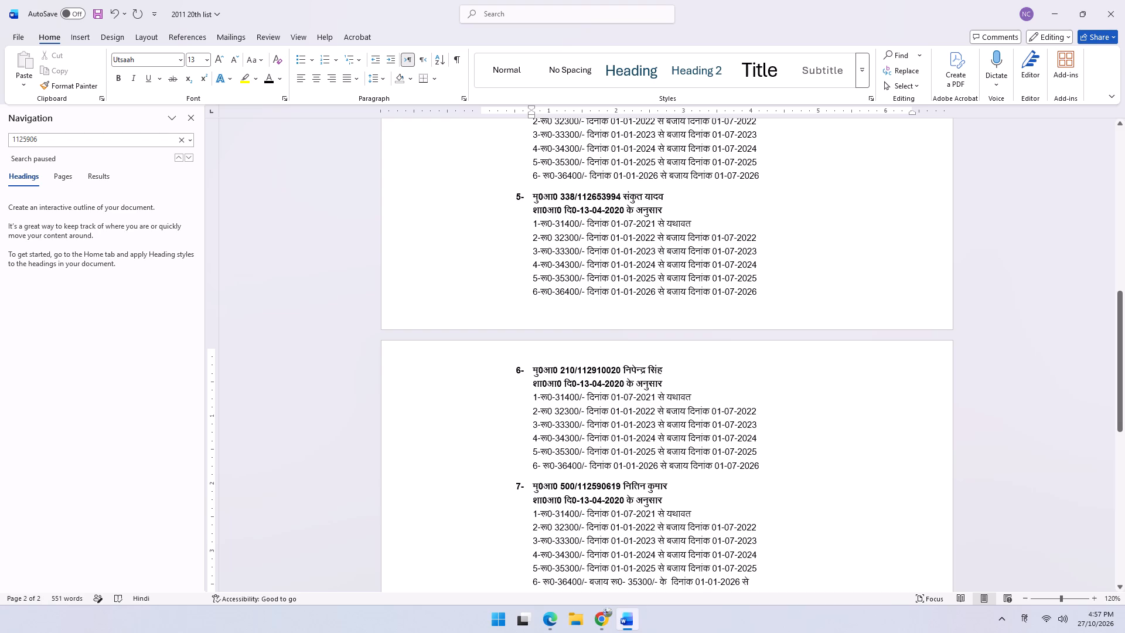
{"action": "scroll", "coordinate": [630, 371], "scroll_direction": "down", "scroll_amount": 12}
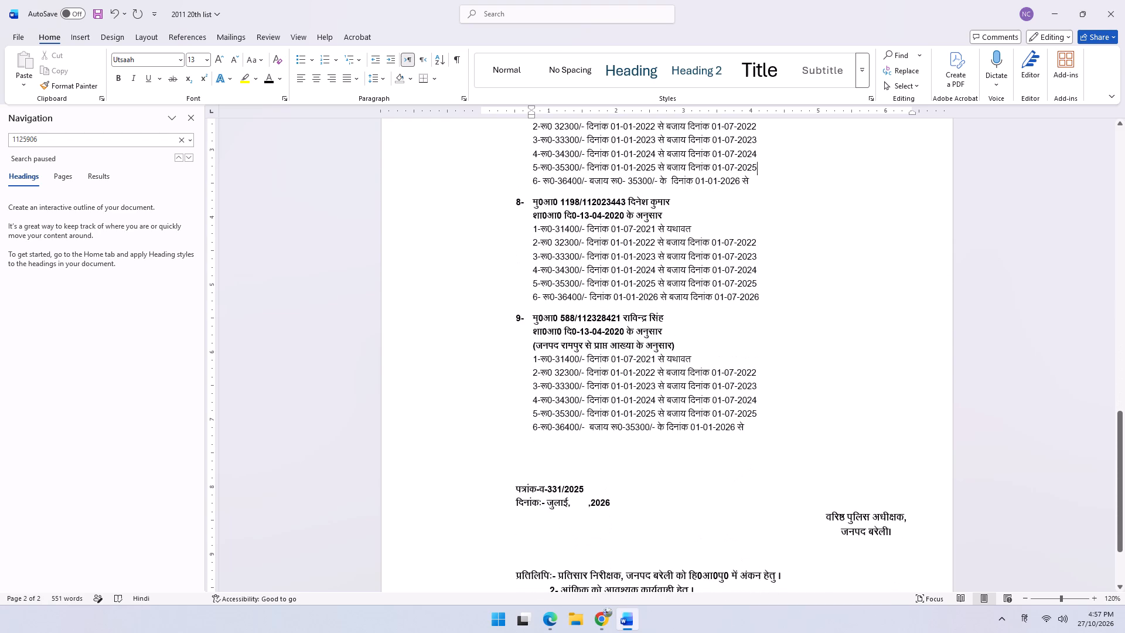
{"action": "scroll", "coordinate": [631, 389], "scroll_direction": "down", "scroll_amount": 1}
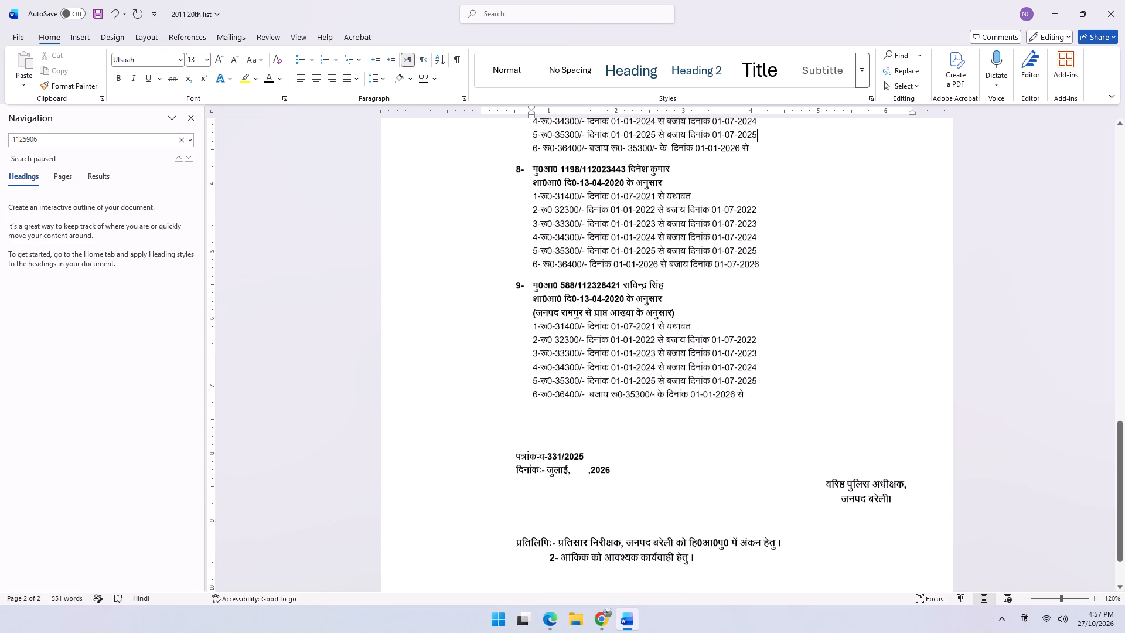
{"action": "scroll", "coordinate": [630, 389], "scroll_direction": "down", "scroll_amount": 2}
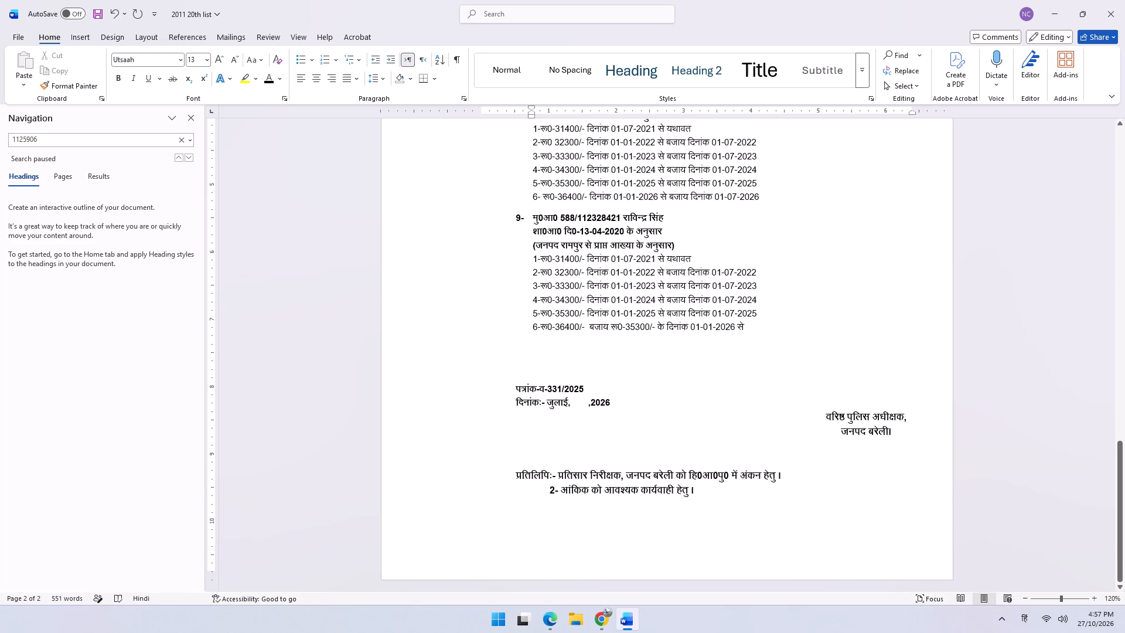
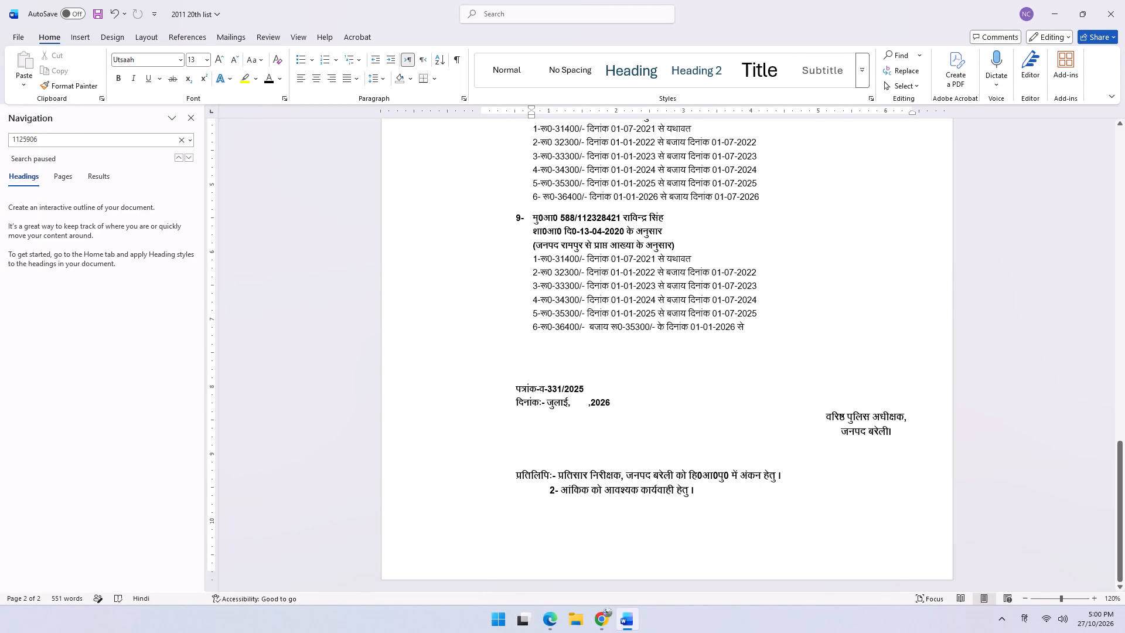
Copy the employee number from entry 8's heading and look it up in the BASIC PAY sheet of NEW NR 2025 in Edge.
{"action": "scroll", "coordinate": [680, 243], "scroll_direction": "up", "scroll_amount": 1}
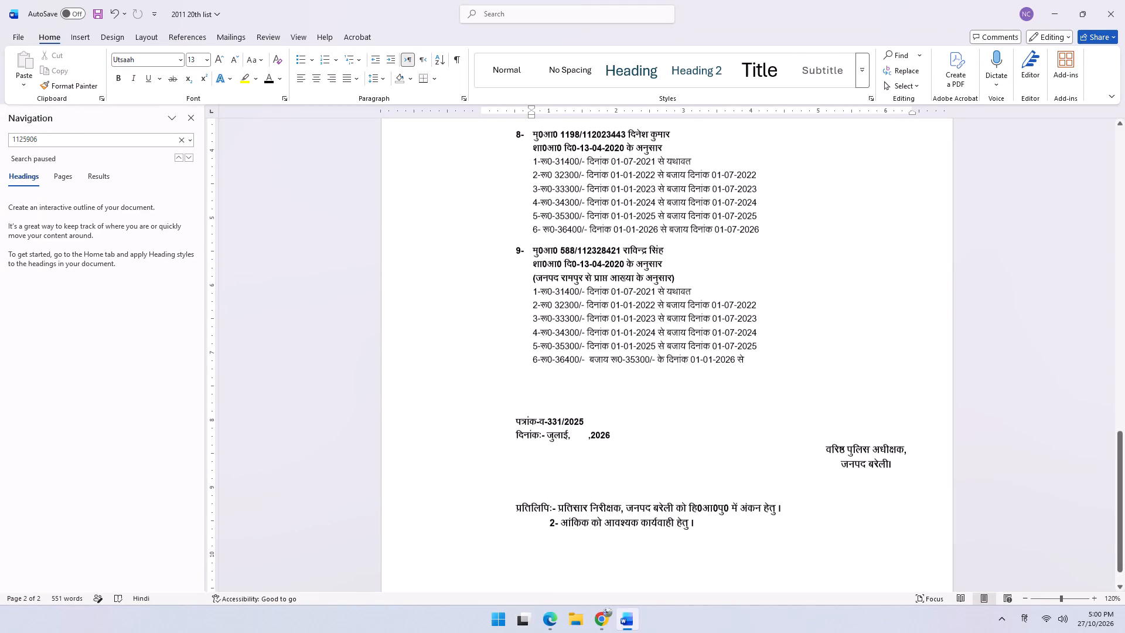
{"action": "scroll", "coordinate": [680, 243], "scroll_direction": "up", "scroll_amount": 3}
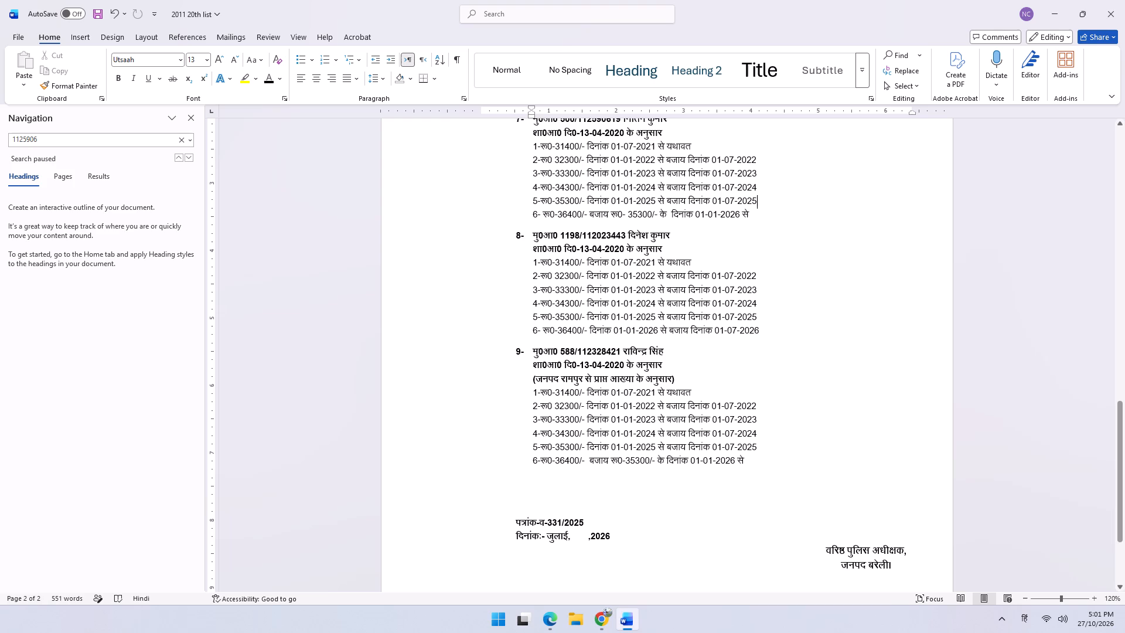
{"action": "double_click", "coordinate": [602, 233]}
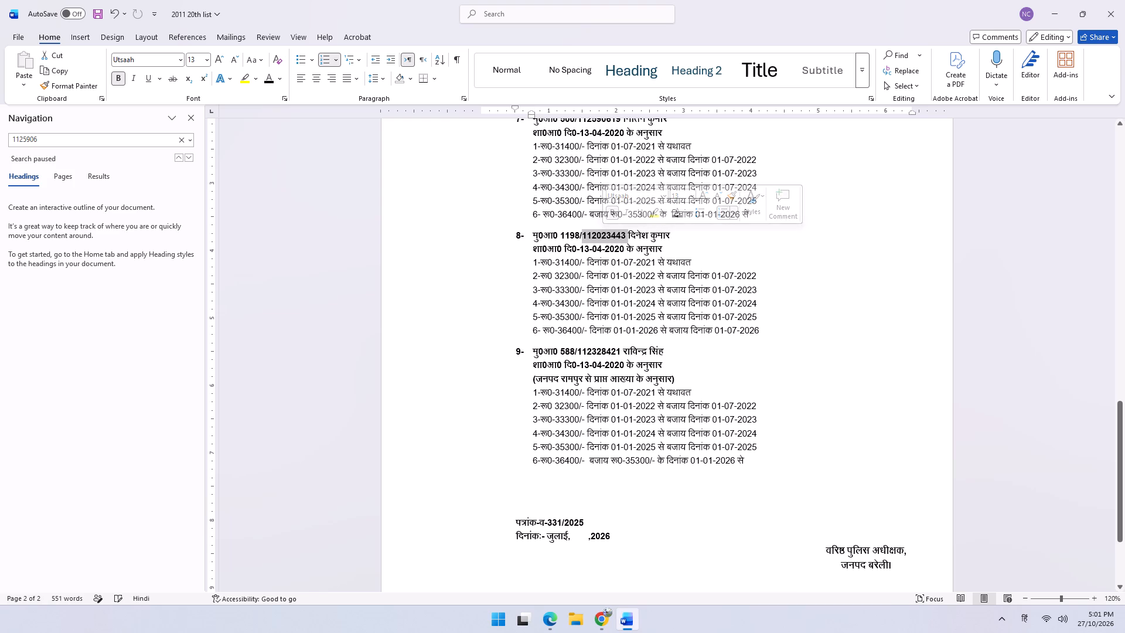
{"action": "key", "text": "ctrl+c"}
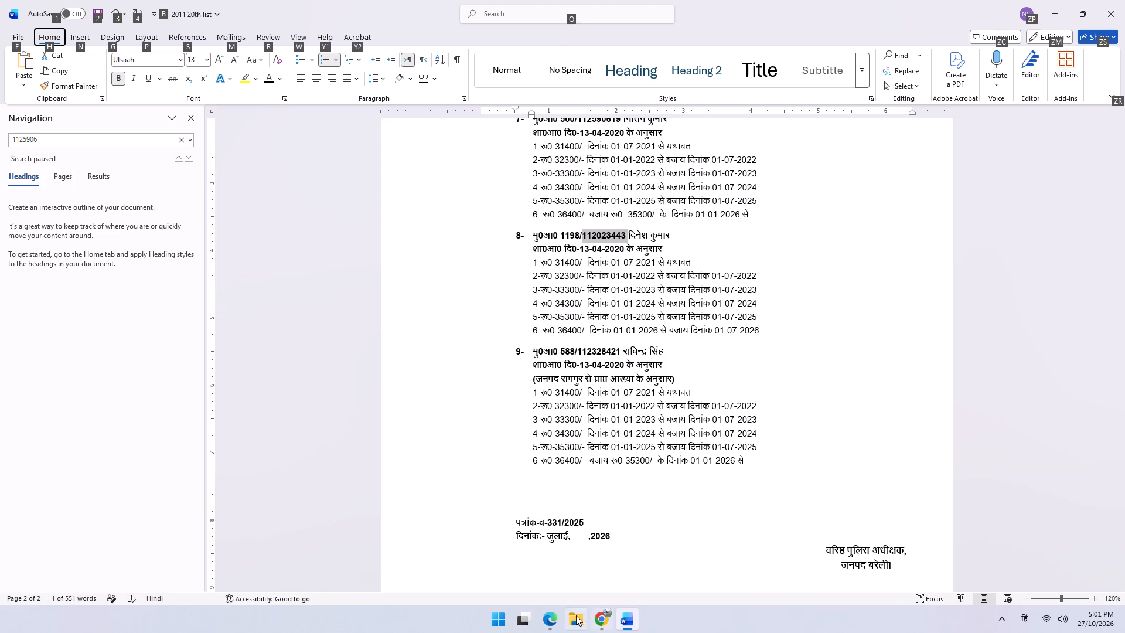
{"action": "left_click", "coordinate": [542, 625]}
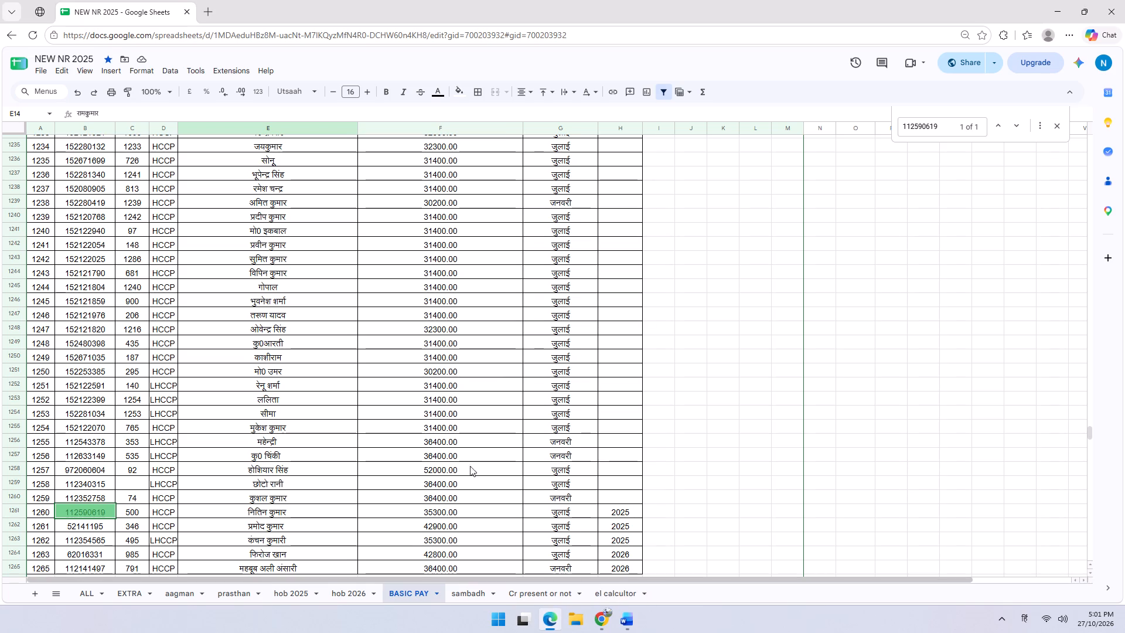
{"action": "left_click", "coordinate": [509, 440]}
{"action": "key", "text": "ctrl+f"}
{"action": "key", "text": "ctrl+v"}
{"action": "key", "text": "BackSpace"}
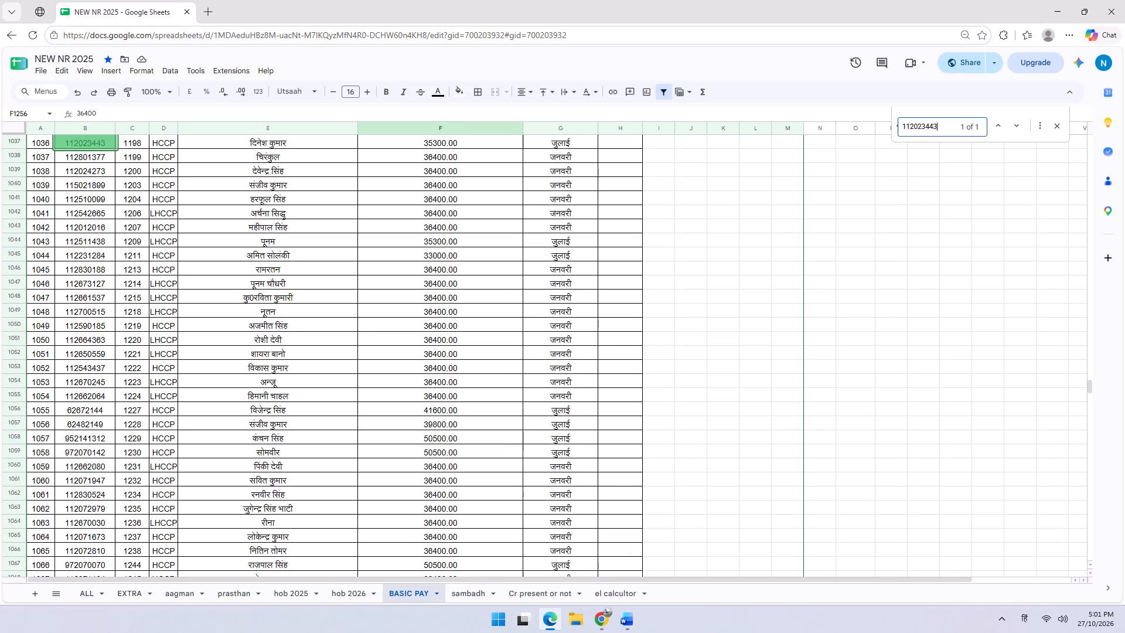
{"action": "key", "text": "Return"}
{"action": "key", "text": "Return"}
{"action": "key", "text": "Return"}
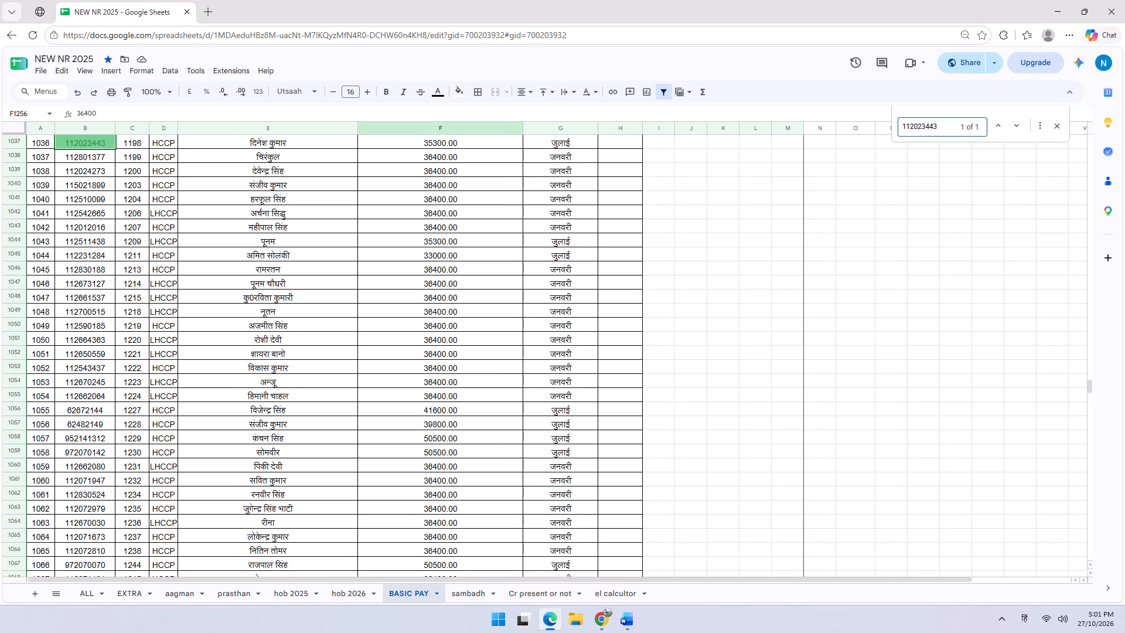
{"action": "key", "text": "Return"}
{"action": "key", "text": "Return"}
{"action": "key", "text": "Return"}
{"action": "key", "text": "Return"}
{"action": "key", "text": "Return"}
{"action": "key", "text": "Return"}
{"action": "key", "text": "Return"}
{"action": "key", "text": "Return"}
{"action": "key", "text": "Return"}
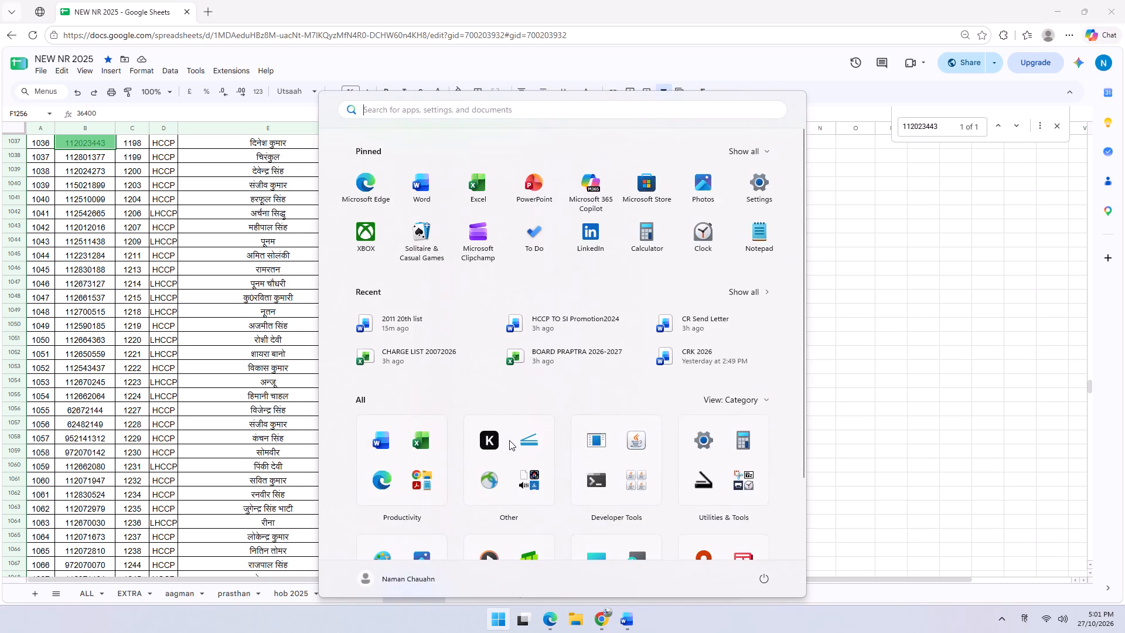
Open the INCREMENT 01-07-2026 workbook in Excel.
{"action": "type", "text": "गल"}
{"action": "key", "text": "BackSpace"}
{"action": "key", "text": "BackSpace"}
{"action": "type", "text": "inc"}
{"action": "key", "text": "Down"}
{"action": "key", "text": "Up"}
{"action": "key", "text": "Return"}
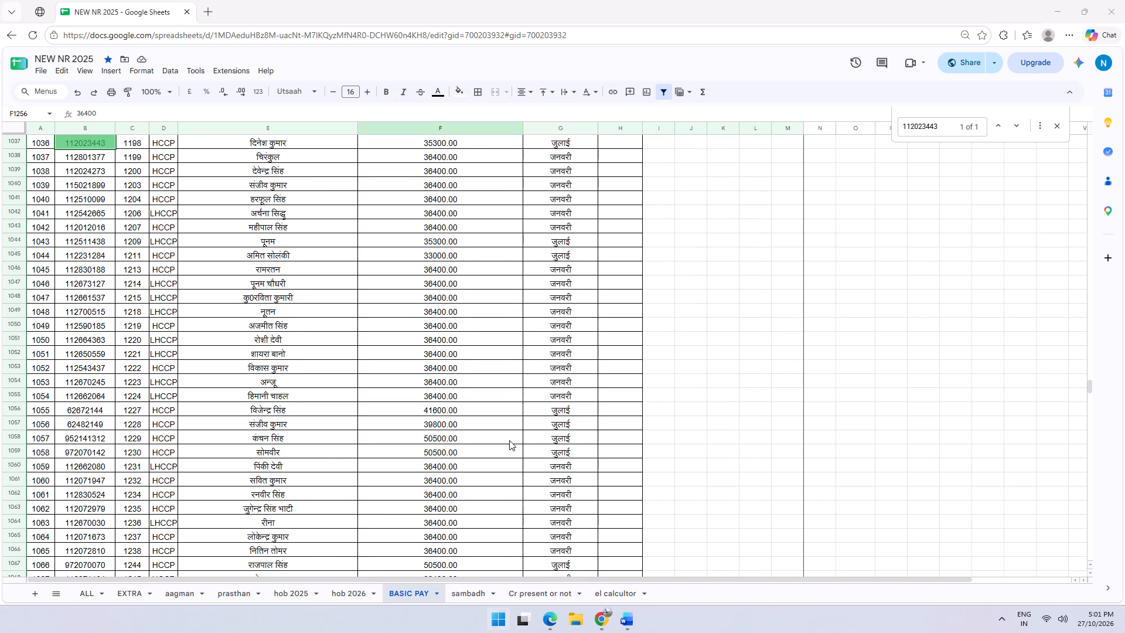
Search the JULY 2026 INCREMENT sheet for the copied entry 8 employee number.
{"action": "left_click", "coordinate": [624, 420]}
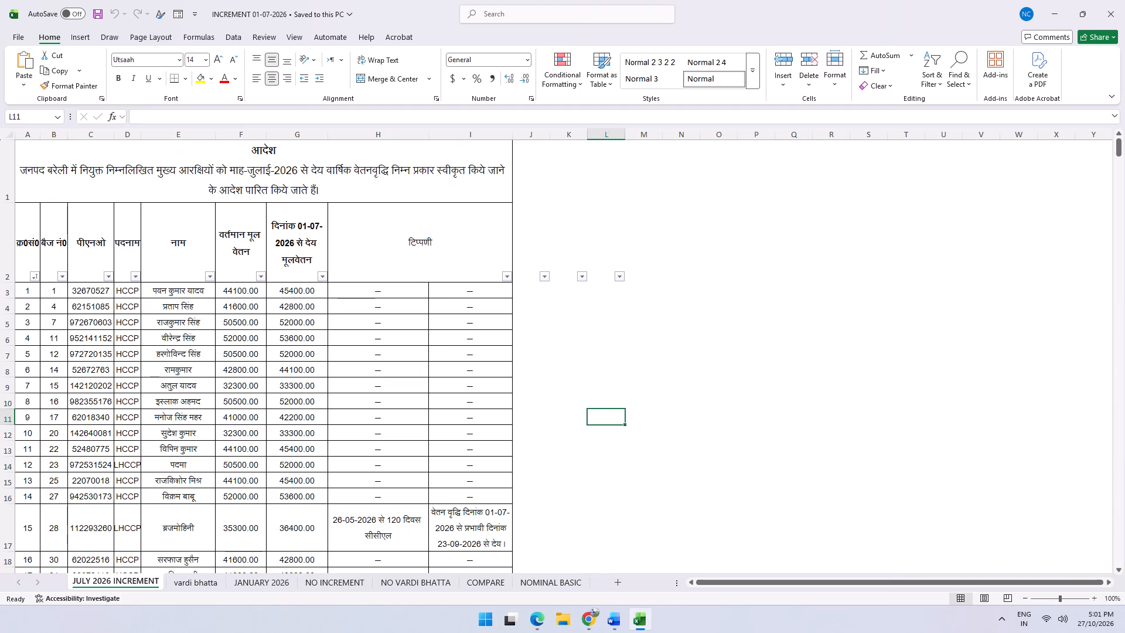
{"action": "key", "text": "ctrl+f"}
{"action": "key", "text": "ctrl+v"}
{"action": "key", "text": "Return"}
{"action": "key", "text": "Return"}
{"action": "key", "text": "BackSpace"}
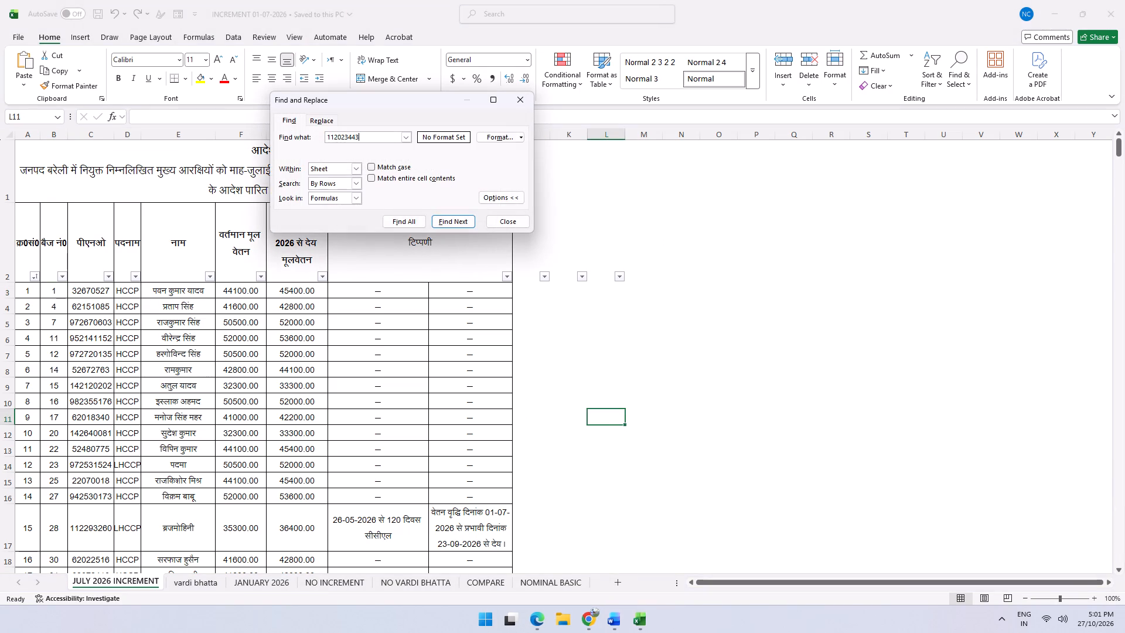
{"action": "key", "text": "Return"}
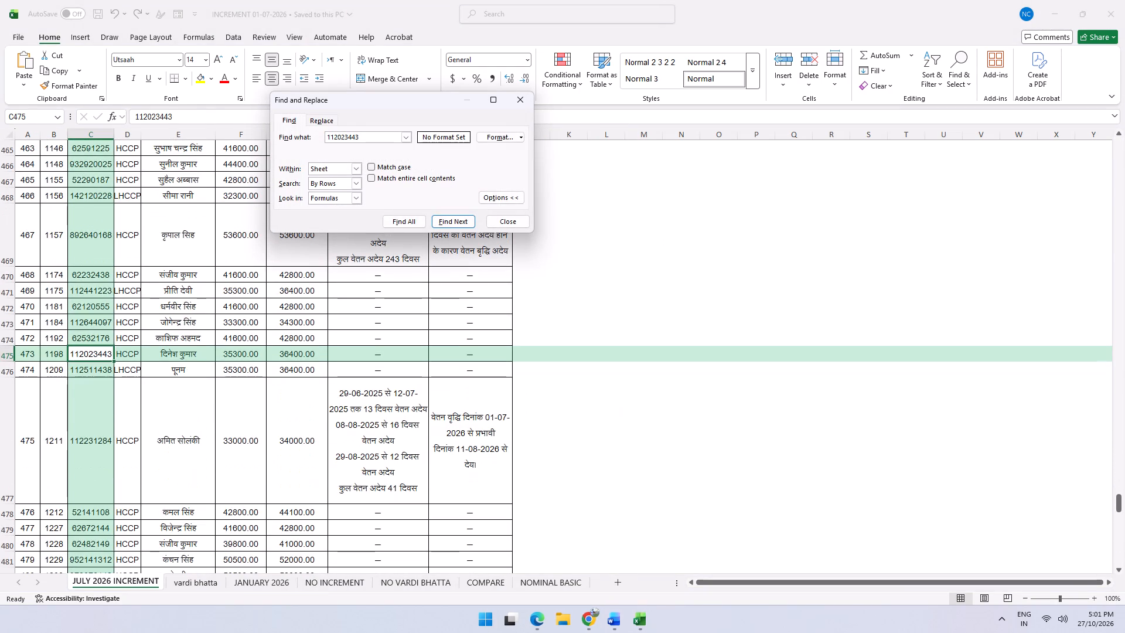
{"action": "key", "text": "Escape"}
Back in the 2011 20th list document in Word, move the whole entry 7 block to directly below entry 8's last pay line.
{"action": "key", "text": "alt+Tab"}
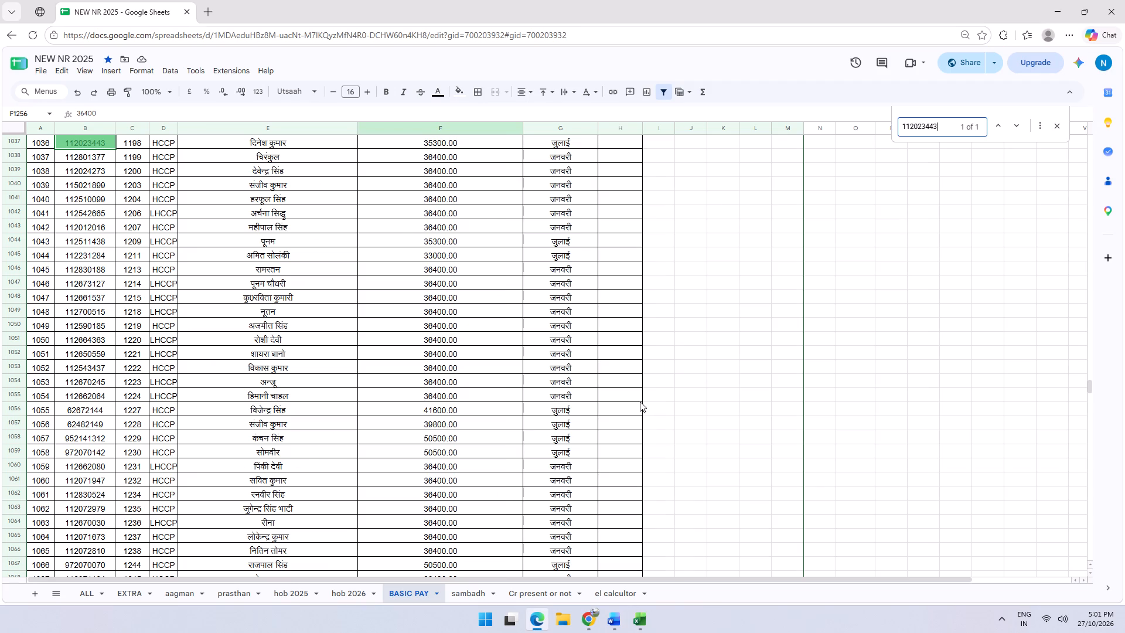
{"action": "key", "text": "alt+Tab"}
{"action": "key", "text": "alt+Tab"}
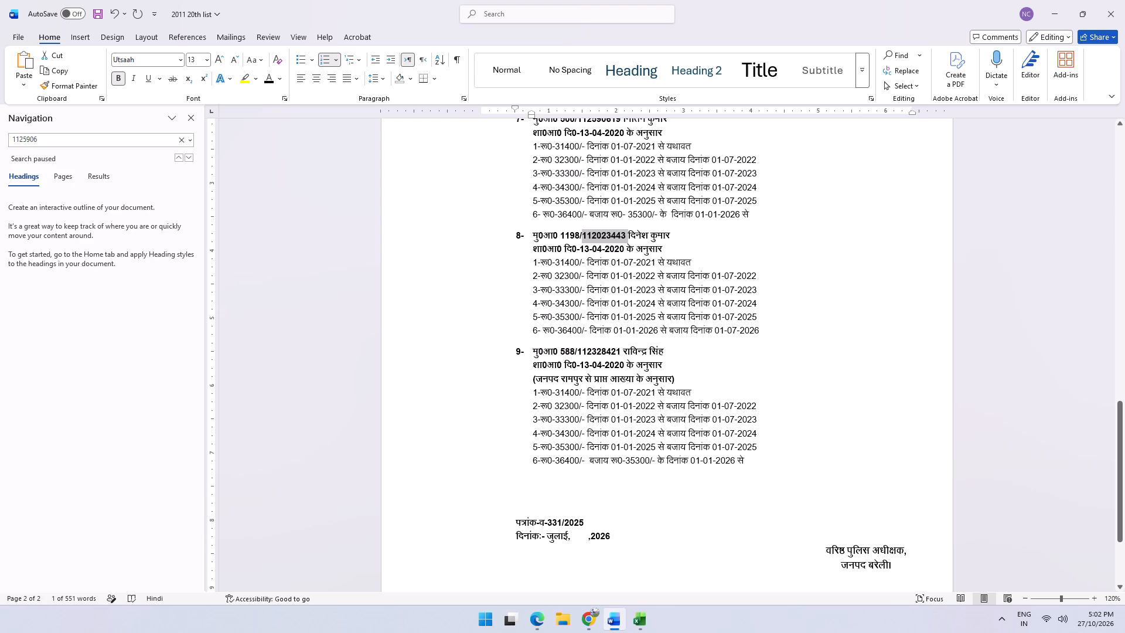
{"action": "scroll", "coordinate": [737, 240], "scroll_direction": "up", "scroll_amount": 2}
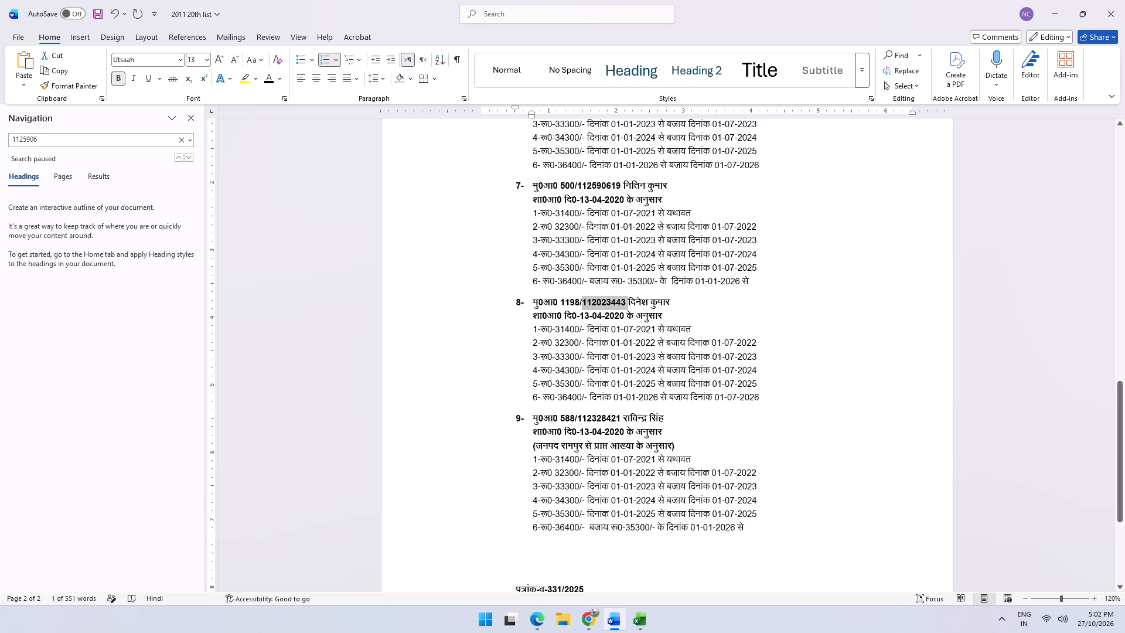
{"action": "left_click_drag", "start_coordinate": [514, 185], "coordinate": [800, 279]}
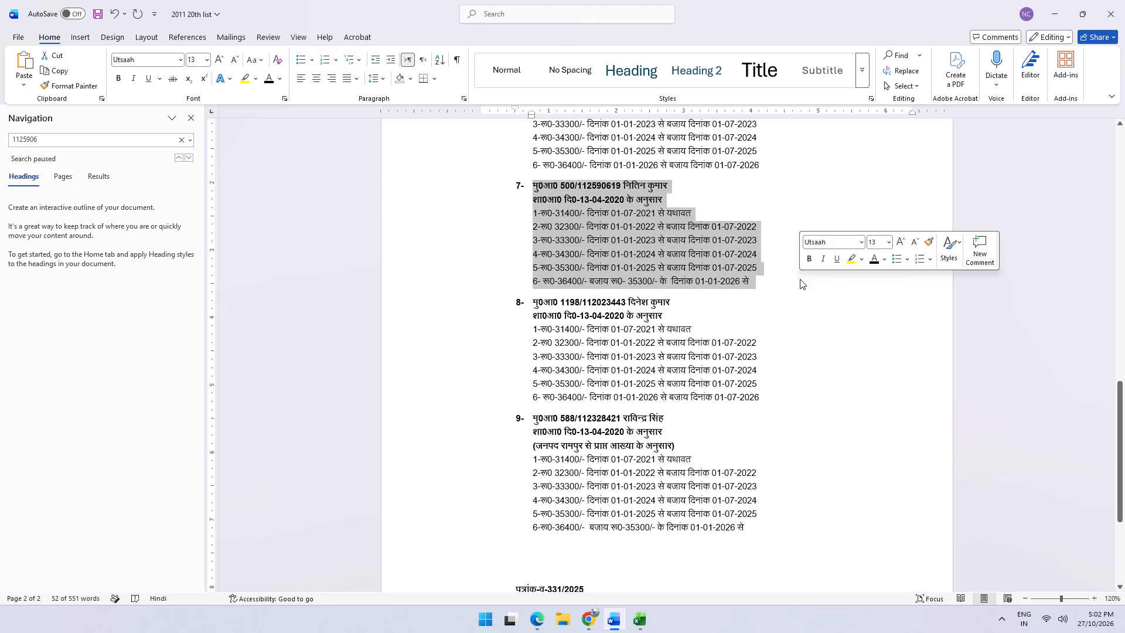
{"action": "key", "text": "ctrl+x"}
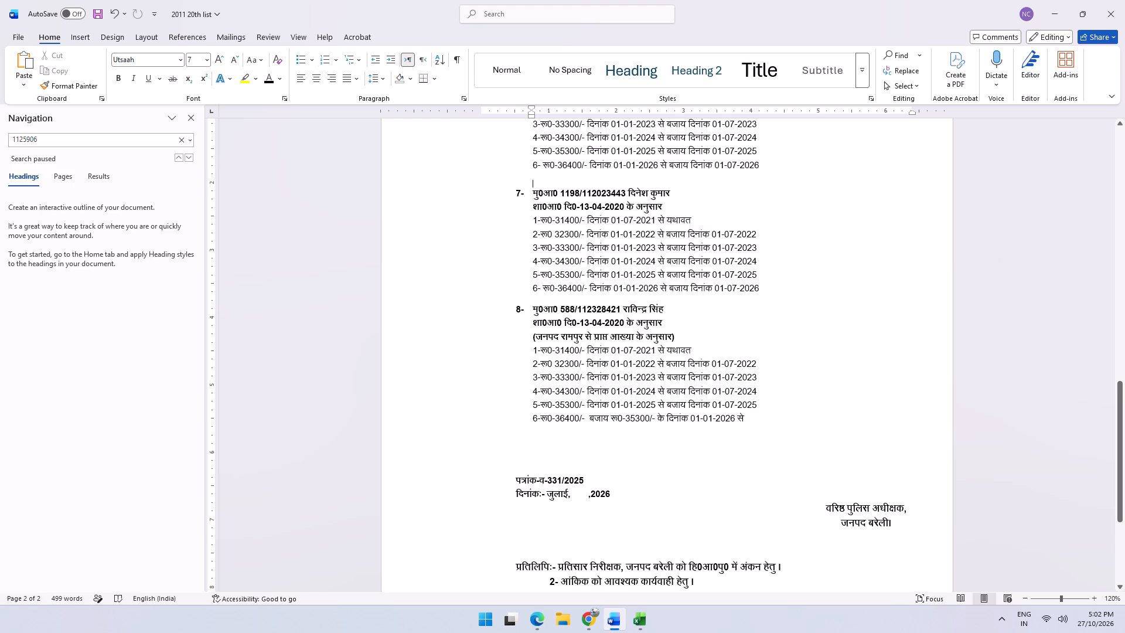
{"action": "left_click", "coordinate": [764, 288]}
{"action": "key", "text": "Return"}
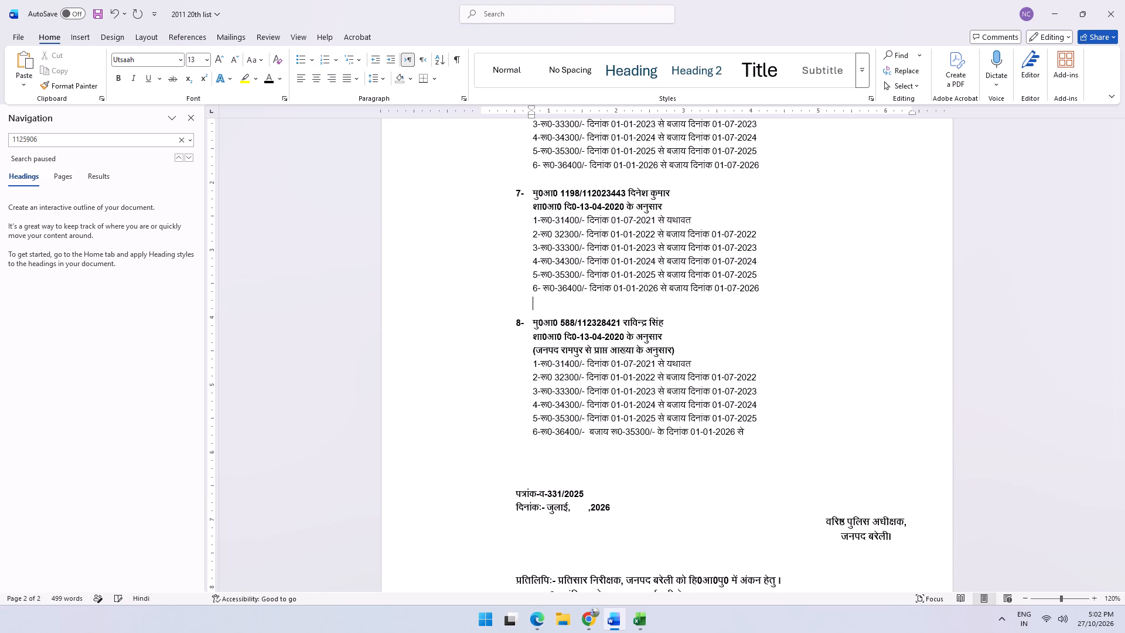
{"action": "key", "text": "ctrl+v"}
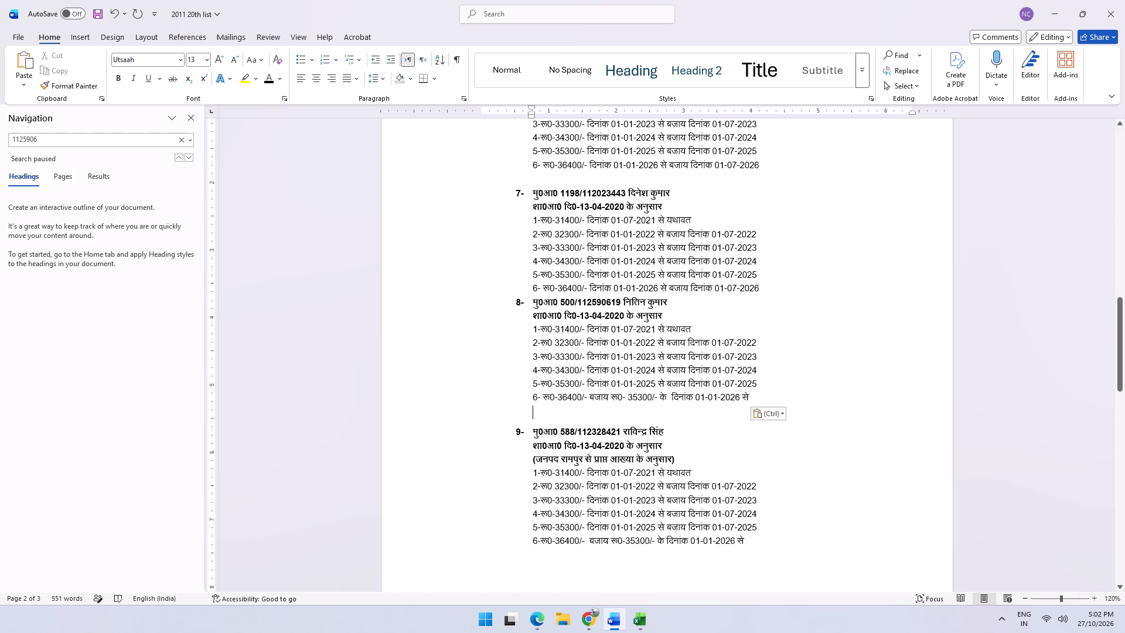
Insert a blank line between reordered entries 7 and 8, and delete the extra empty line above entry 9.
{"action": "left_click", "coordinate": [763, 284]}
{"action": "key", "text": "Return"}
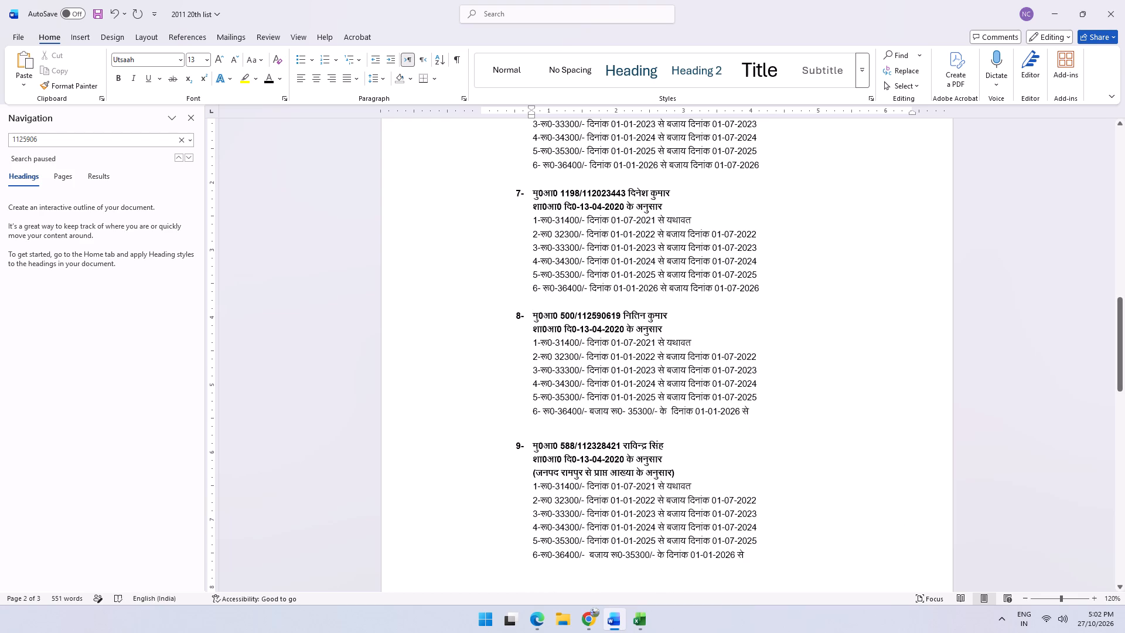
{"action": "scroll", "coordinate": [578, 309], "scroll_direction": "up", "scroll_amount": 2}
{"action": "scroll", "coordinate": [560, 352], "scroll_direction": "down", "scroll_amount": 2}
{"action": "left_click", "coordinate": [534, 434]}
{"action": "key", "text": "Delete"}
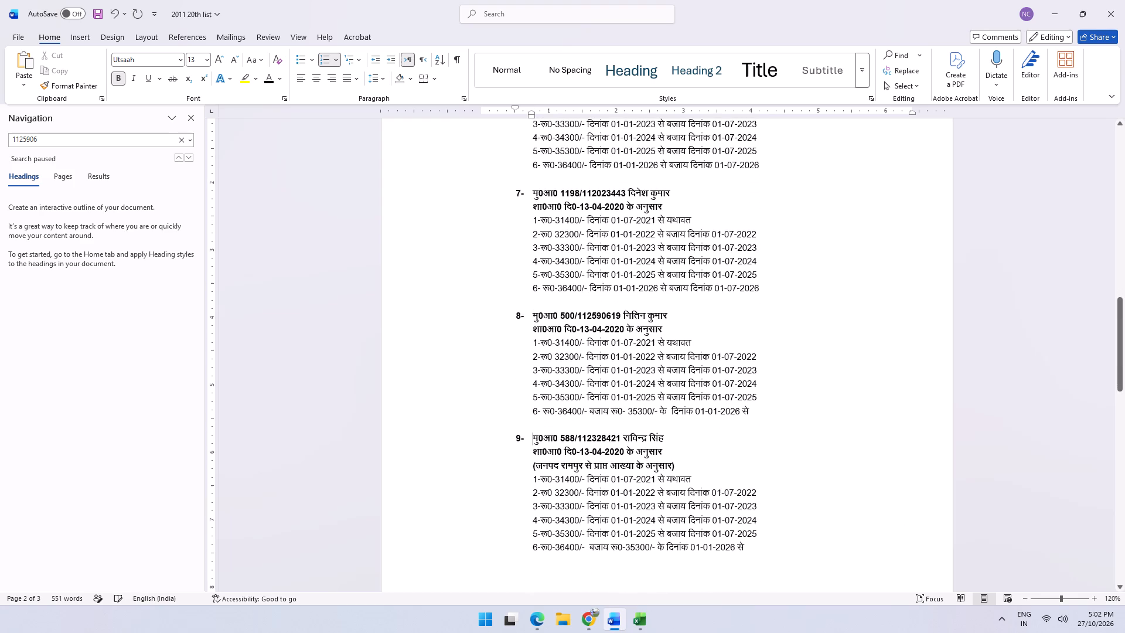
Review the order from its opening paragraph through entries 1 to 9 to the closing section, checking entry order, spacing and page breaks.
{"action": "scroll", "coordinate": [653, 433], "scroll_direction": "down", "scroll_amount": 7}
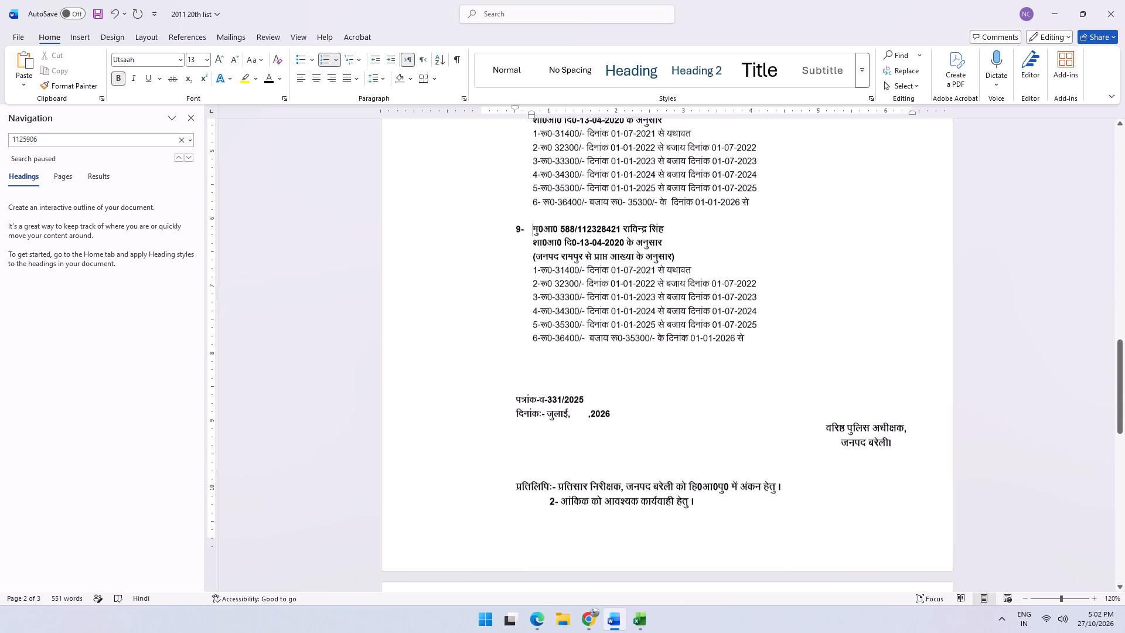
{"action": "scroll", "coordinate": [653, 433], "scroll_direction": "up", "scroll_amount": 17}
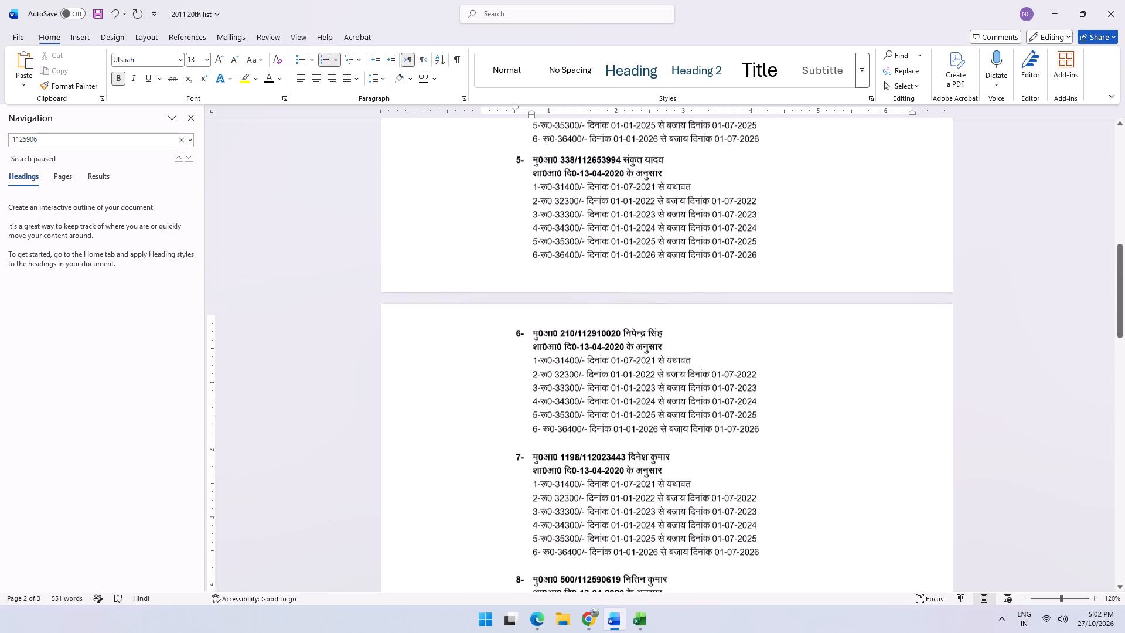
{"action": "scroll", "coordinate": [653, 433], "scroll_direction": "up", "scroll_amount": 11}
{"action": "scroll", "coordinate": [653, 433], "scroll_direction": "down", "scroll_amount": 1}
{"action": "scroll", "coordinate": [653, 433], "scroll_direction": "up", "scroll_amount": 8}
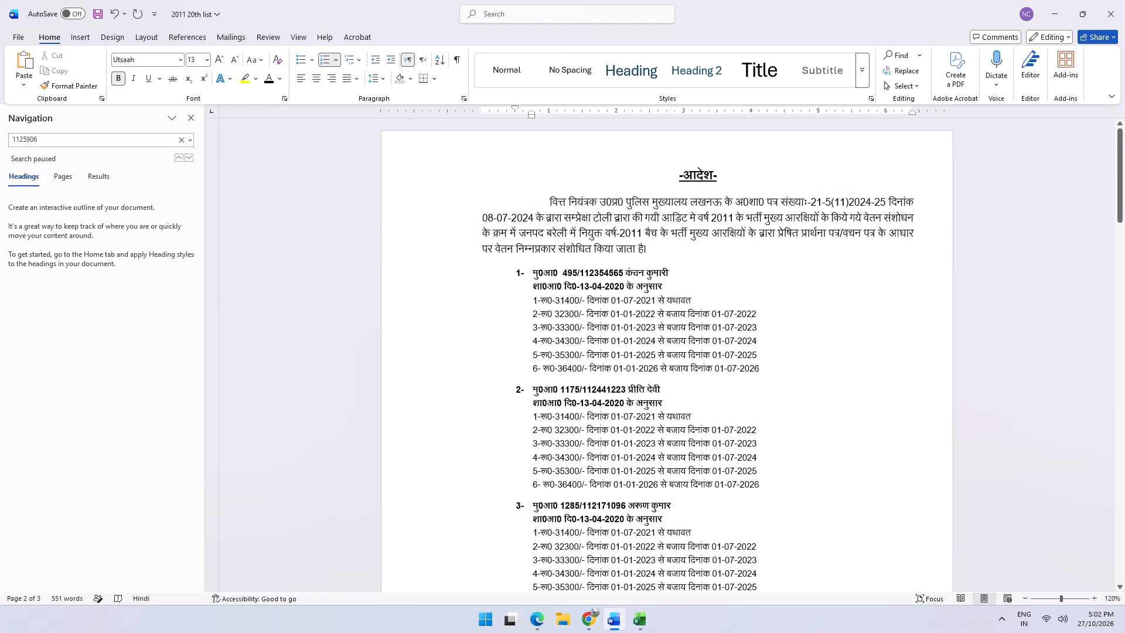
{"action": "scroll", "coordinate": [653, 433], "scroll_direction": "up", "scroll_amount": 4}
{"action": "scroll", "coordinate": [679, 381], "scroll_direction": "down", "scroll_amount": 7}
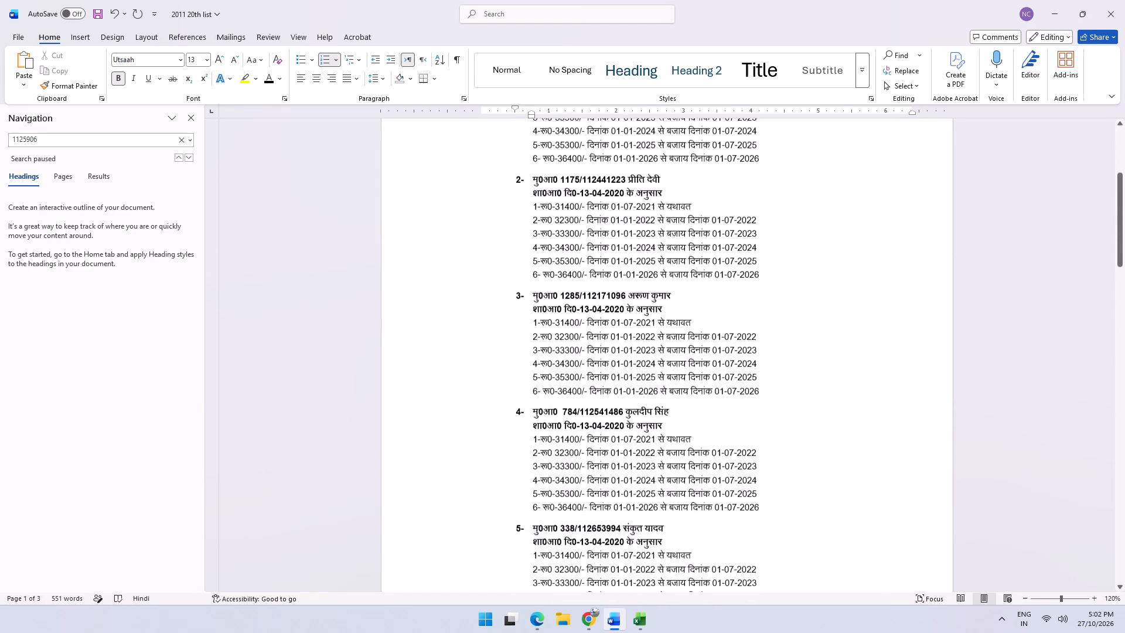
{"action": "scroll", "coordinate": [690, 384], "scroll_direction": "down", "scroll_amount": 20}
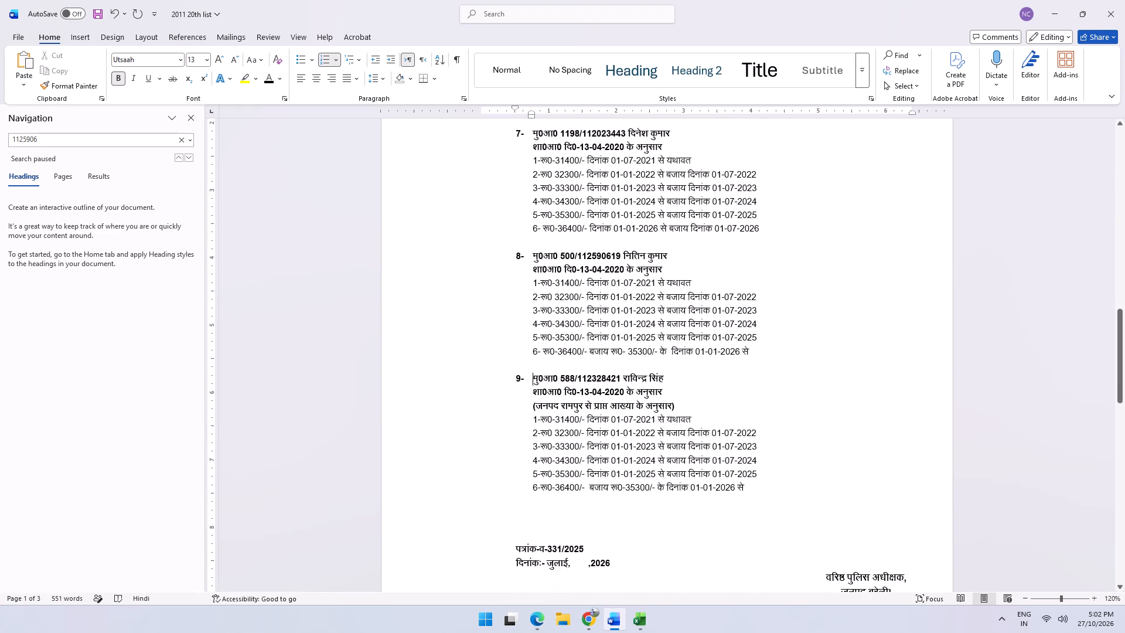
{"action": "scroll", "coordinate": [690, 384], "scroll_direction": "down", "scroll_amount": 7}
{"action": "scroll", "coordinate": [690, 384], "scroll_direction": "up", "scroll_amount": 1}
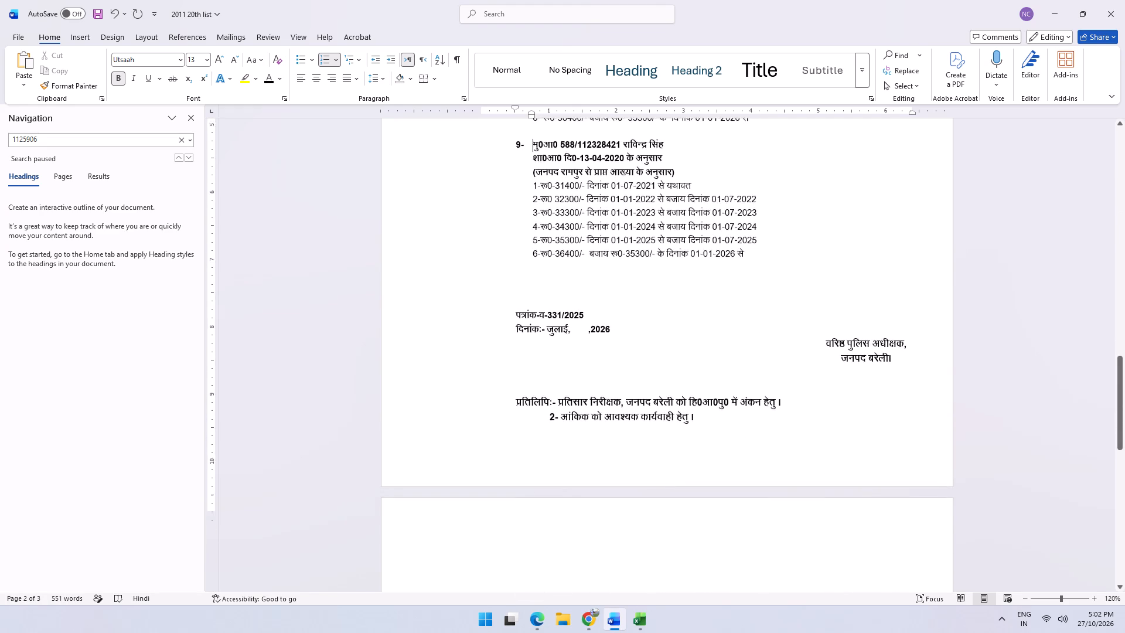
{"action": "scroll", "coordinate": [690, 384], "scroll_direction": "up", "scroll_amount": 19}
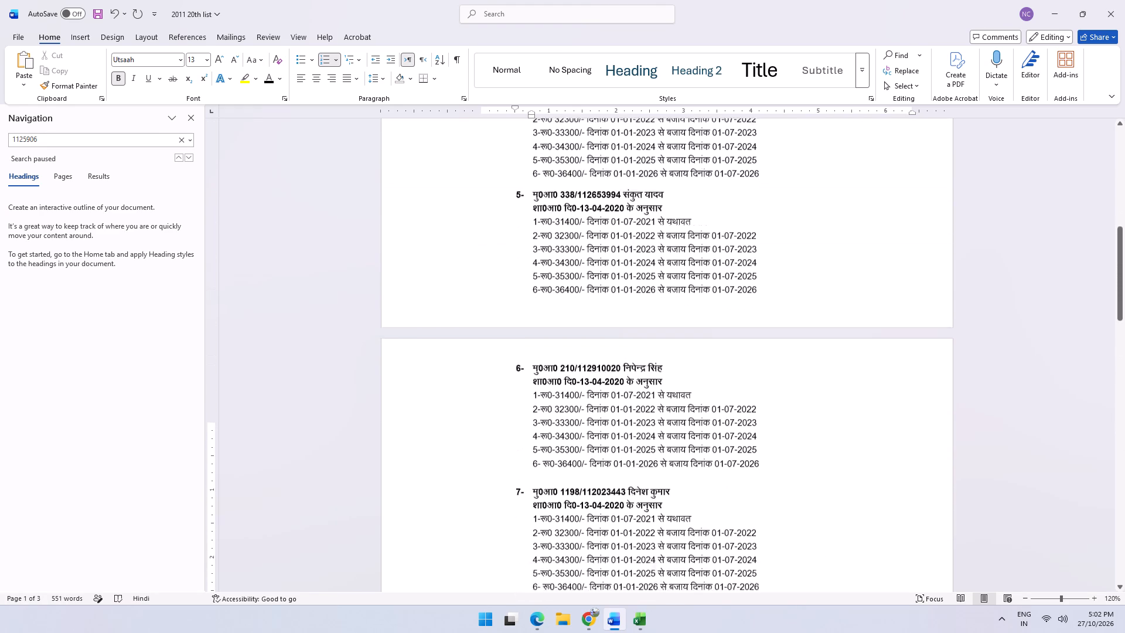
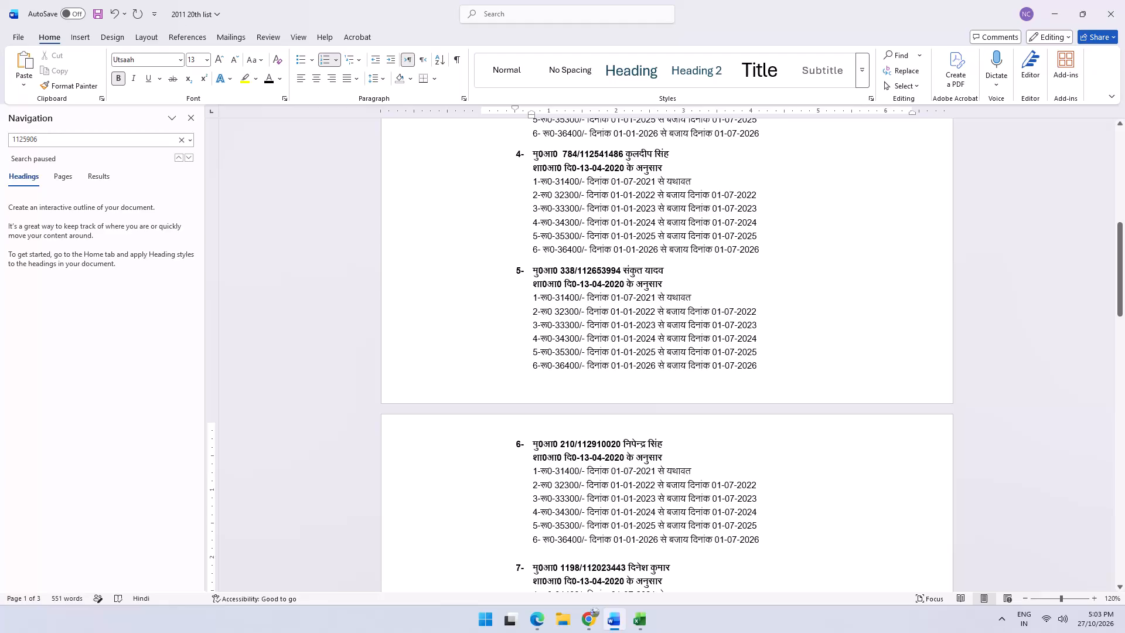
Reread the order from the opening paragraph through pay entries 1 to 9 to the closing section, checking entries and page layout.
{"action": "scroll", "coordinate": [729, 404], "scroll_direction": "down", "scroll_amount": 17}
{"action": "scroll", "coordinate": [683, 415], "scroll_direction": "down", "scroll_amount": 1}
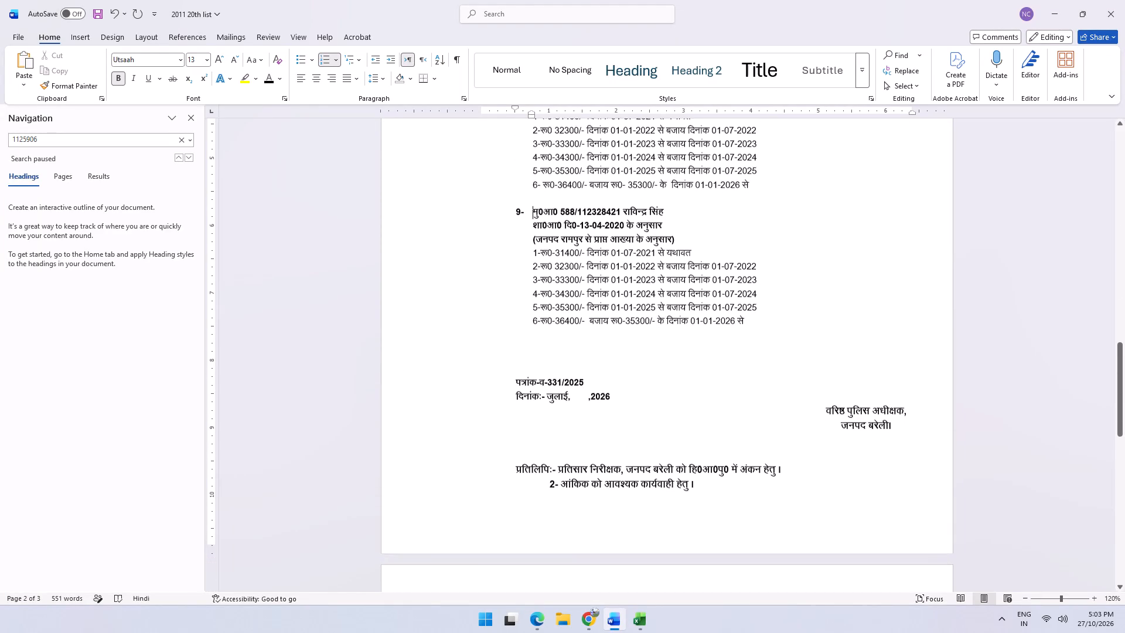
{"action": "scroll", "coordinate": [650, 393], "scroll_direction": "down", "scroll_amount": 3}
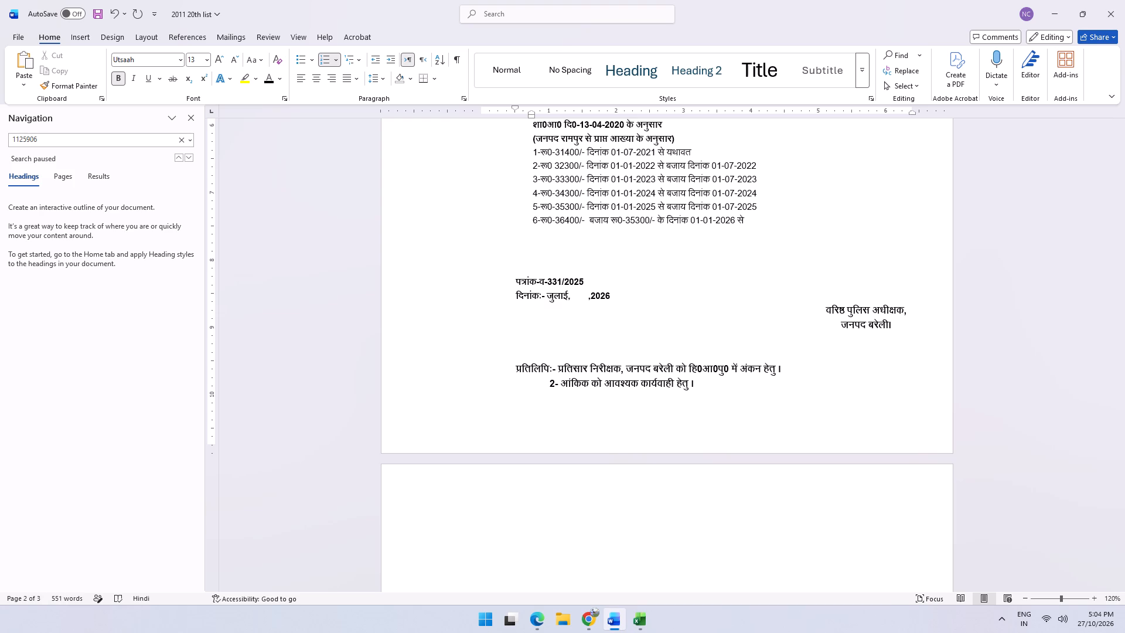
{"action": "scroll", "coordinate": [660, 301], "scroll_direction": "up", "scroll_amount": 6}
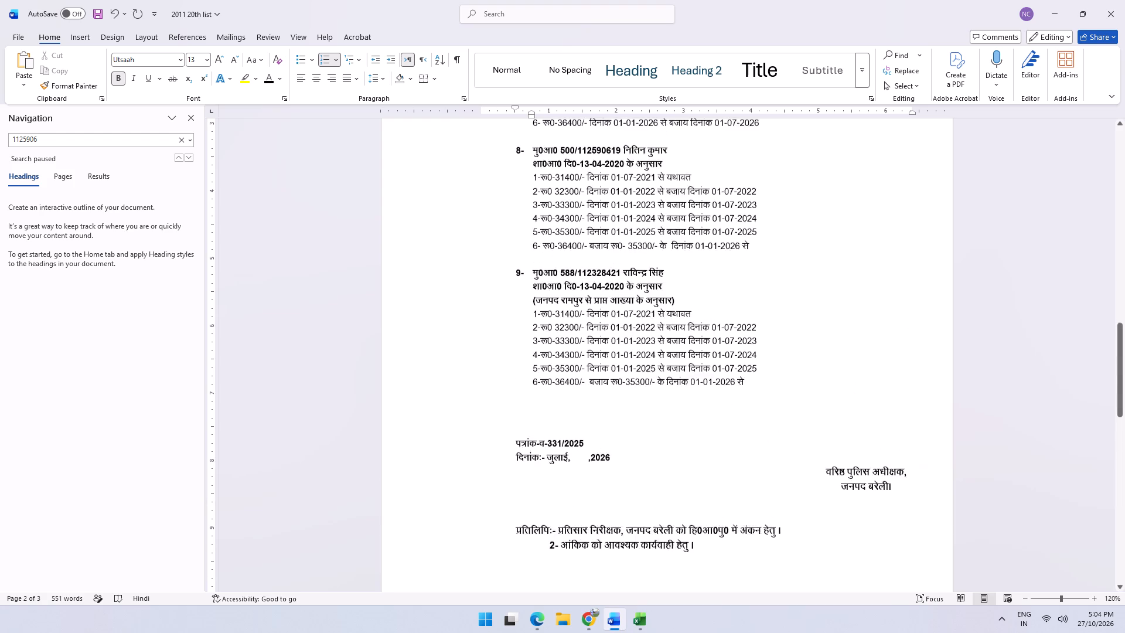
{"action": "scroll", "coordinate": [656, 270], "scroll_direction": "up", "scroll_amount": 8}
{"action": "scroll", "coordinate": [647, 301], "scroll_direction": "down", "scroll_amount": 2}
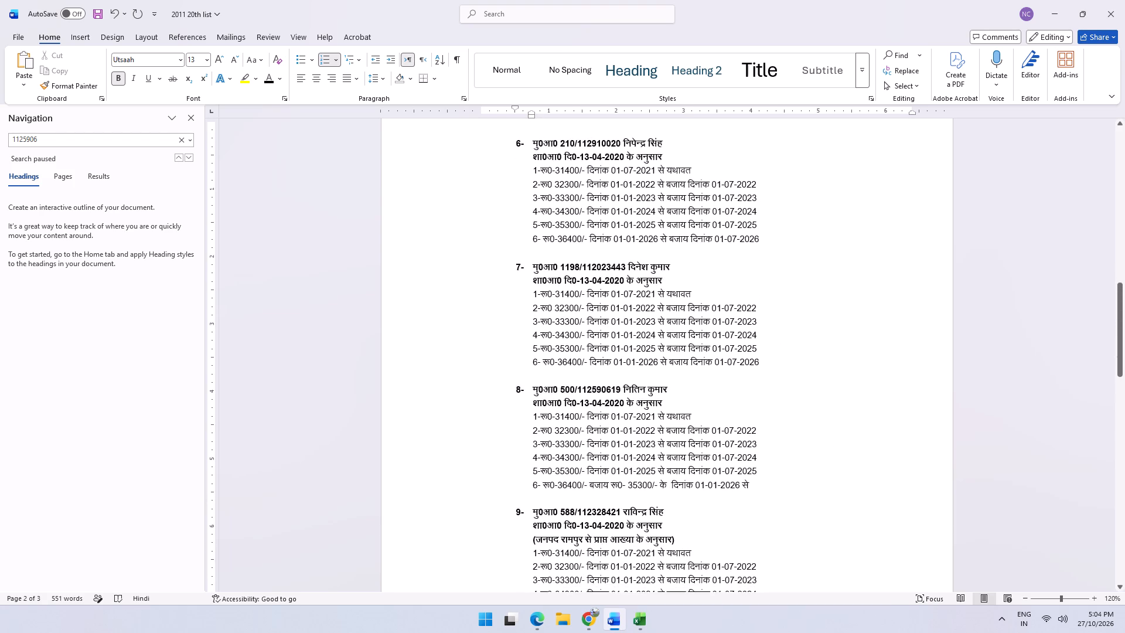
{"action": "scroll", "coordinate": [646, 302], "scroll_direction": "up", "scroll_amount": 17}
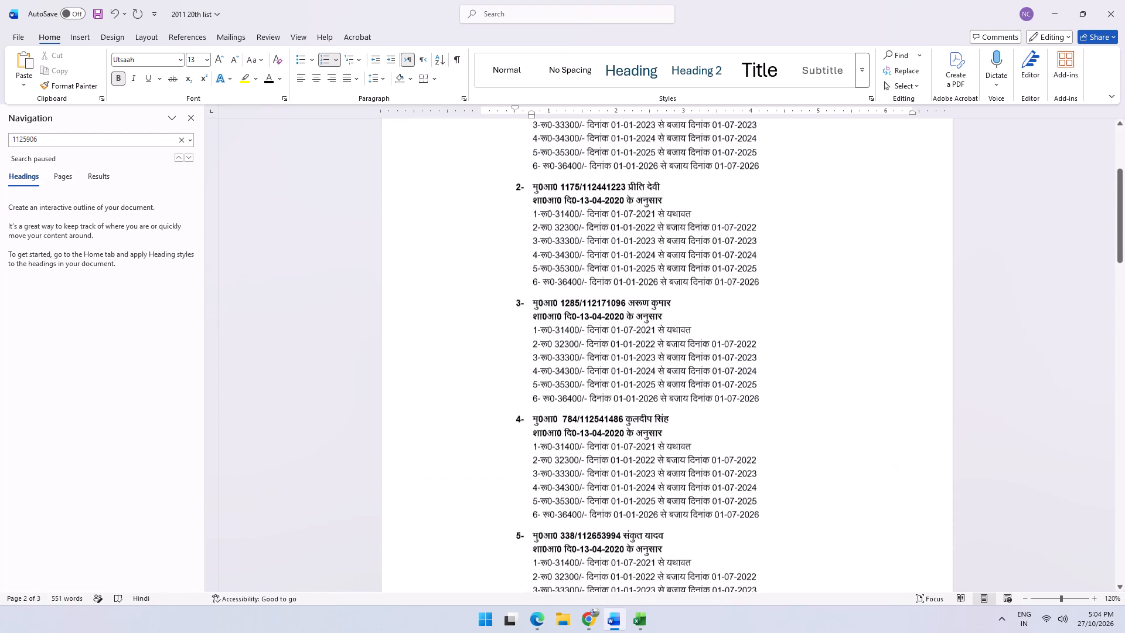
{"action": "scroll", "coordinate": [664, 308], "scroll_direction": "up", "scroll_amount": 6}
{"action": "scroll", "coordinate": [664, 308], "scroll_direction": "down", "scroll_amount": 1}
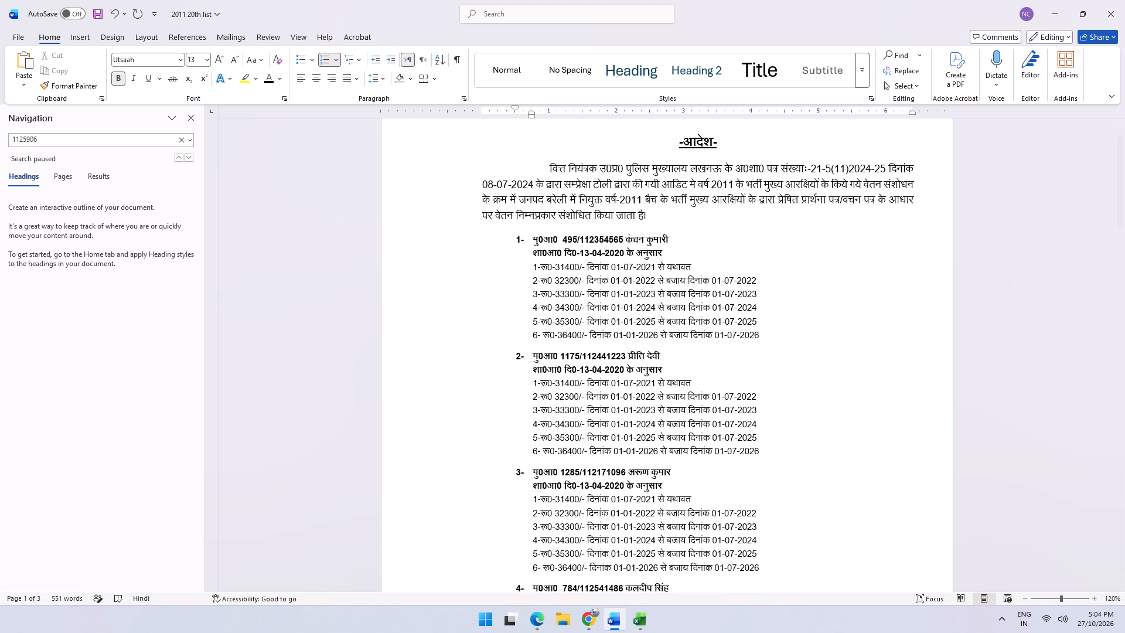
{"action": "scroll", "coordinate": [733, 329], "scroll_direction": "down", "scroll_amount": 7}
{"action": "scroll", "coordinate": [680, 382], "scroll_direction": "down", "scroll_amount": 6}
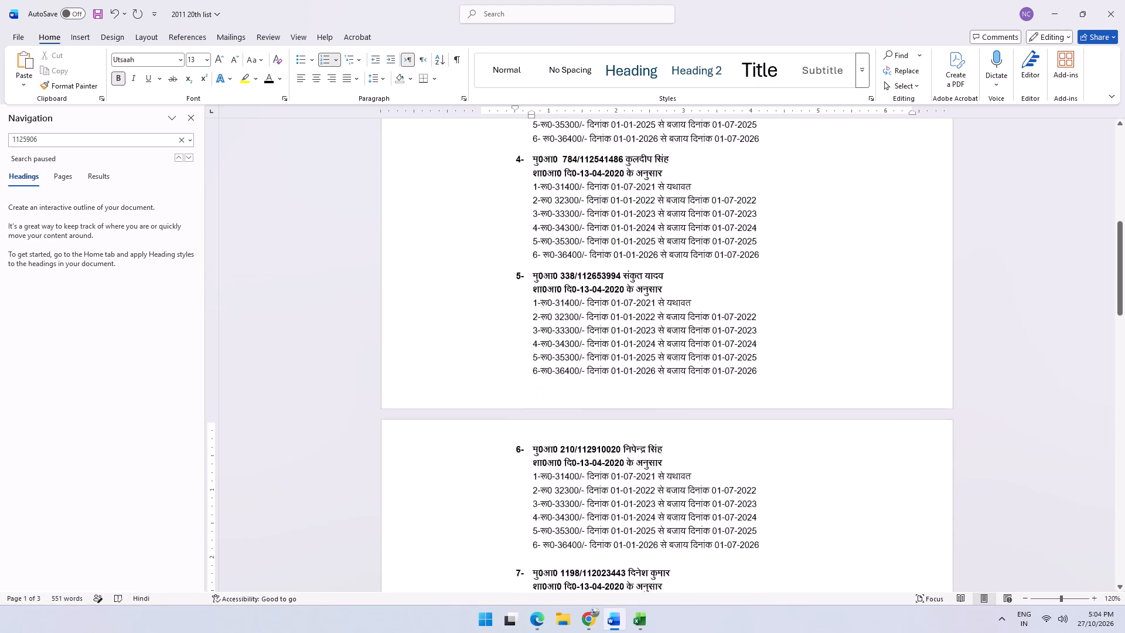
{"action": "scroll", "coordinate": [685, 445], "scroll_direction": "down", "scroll_amount": 7}
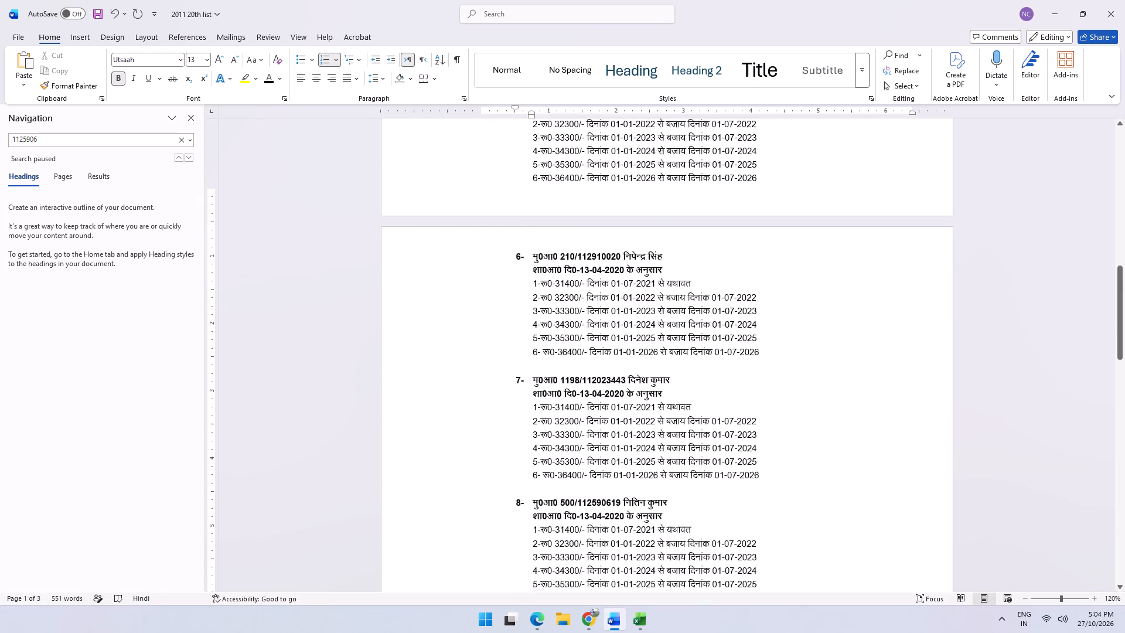
{"action": "scroll", "coordinate": [677, 443], "scroll_direction": "down", "scroll_amount": 13}
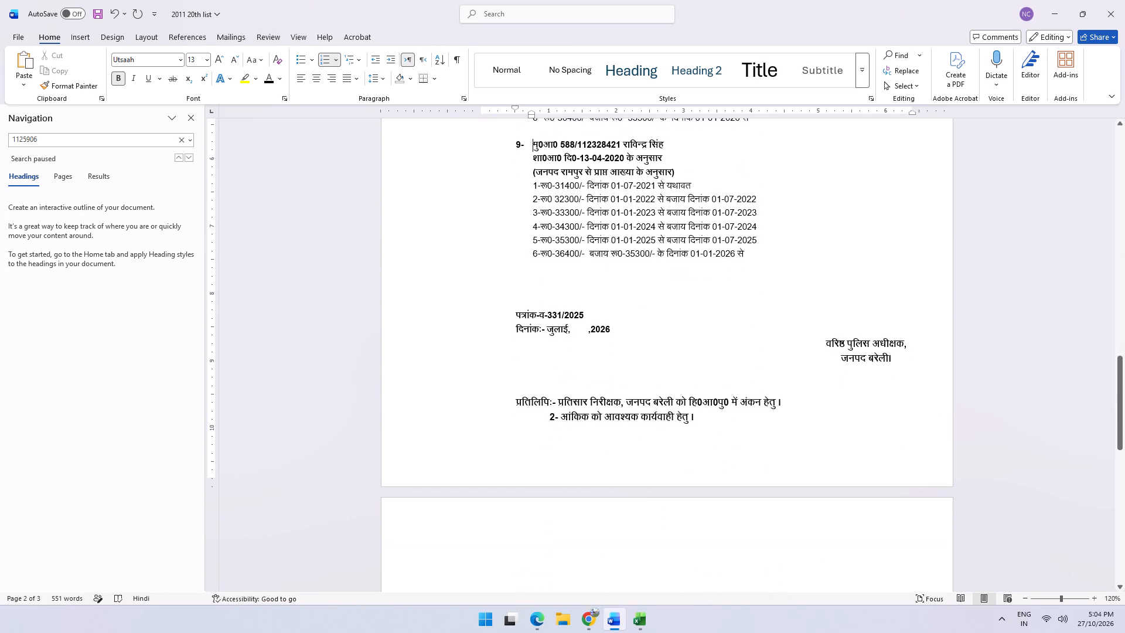
{"action": "scroll", "coordinate": [670, 437], "scroll_direction": "down", "scroll_amount": 4}
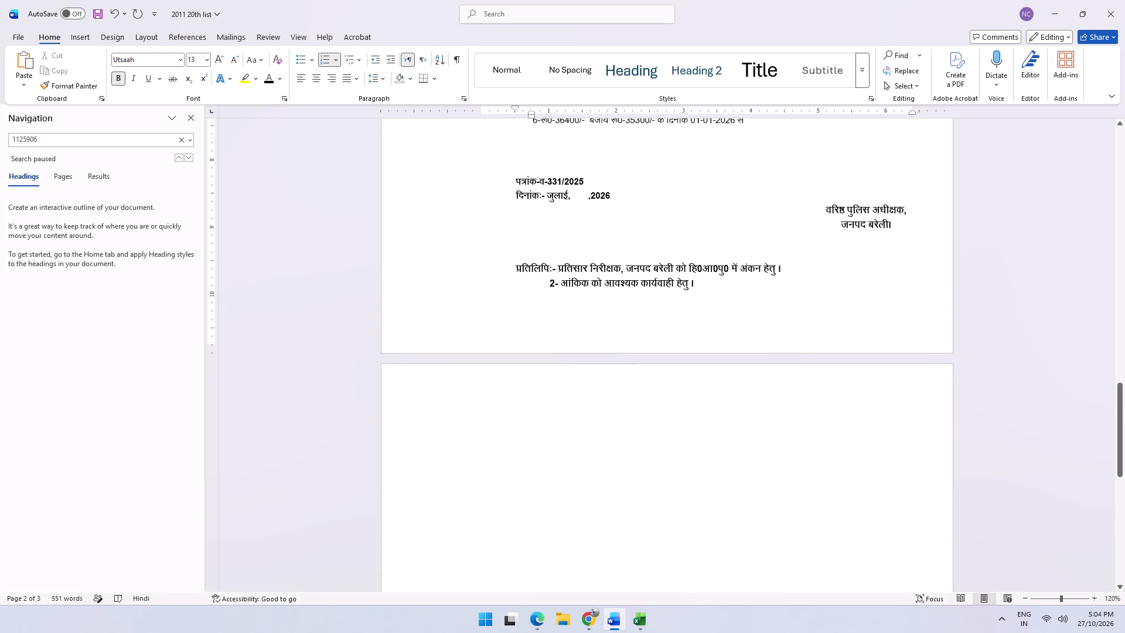
Place the cursor at the end of entry 9's last pay line and examine the closing section and the page following it.
{"action": "scroll", "coordinate": [716, 421], "scroll_direction": "up", "scroll_amount": 8}
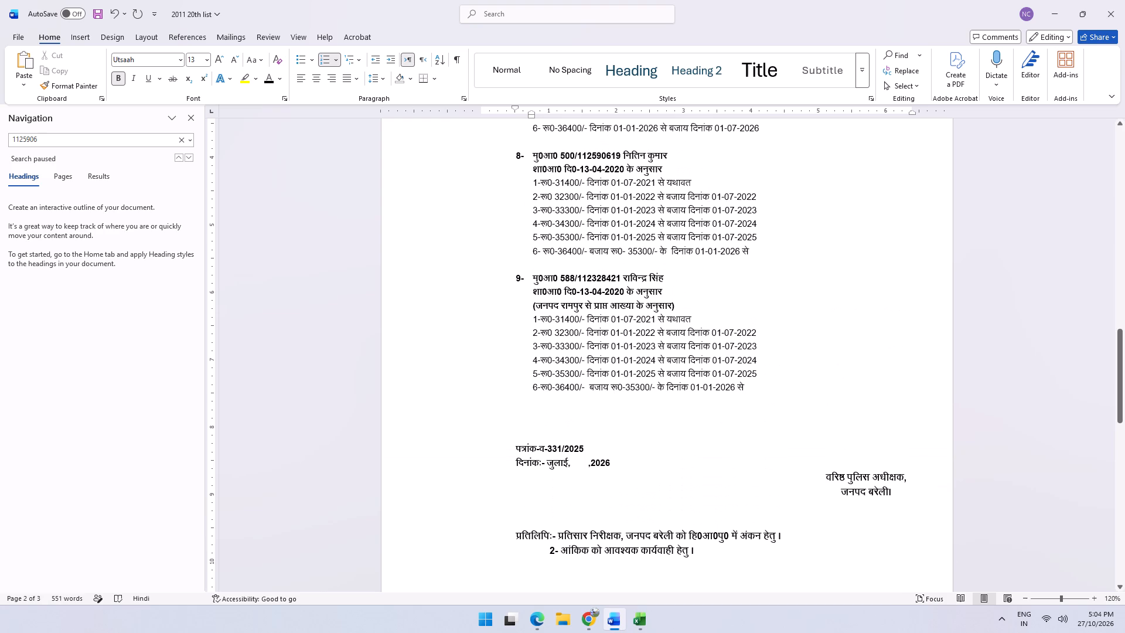
{"action": "left_click", "coordinate": [748, 390]}
{"action": "scroll", "coordinate": [843, 416], "scroll_direction": "down", "scroll_amount": 4}
{"action": "scroll", "coordinate": [842, 416], "scroll_direction": "up", "scroll_amount": 1}
{"action": "scroll", "coordinate": [842, 416], "scroll_direction": "down", "scroll_amount": 3}
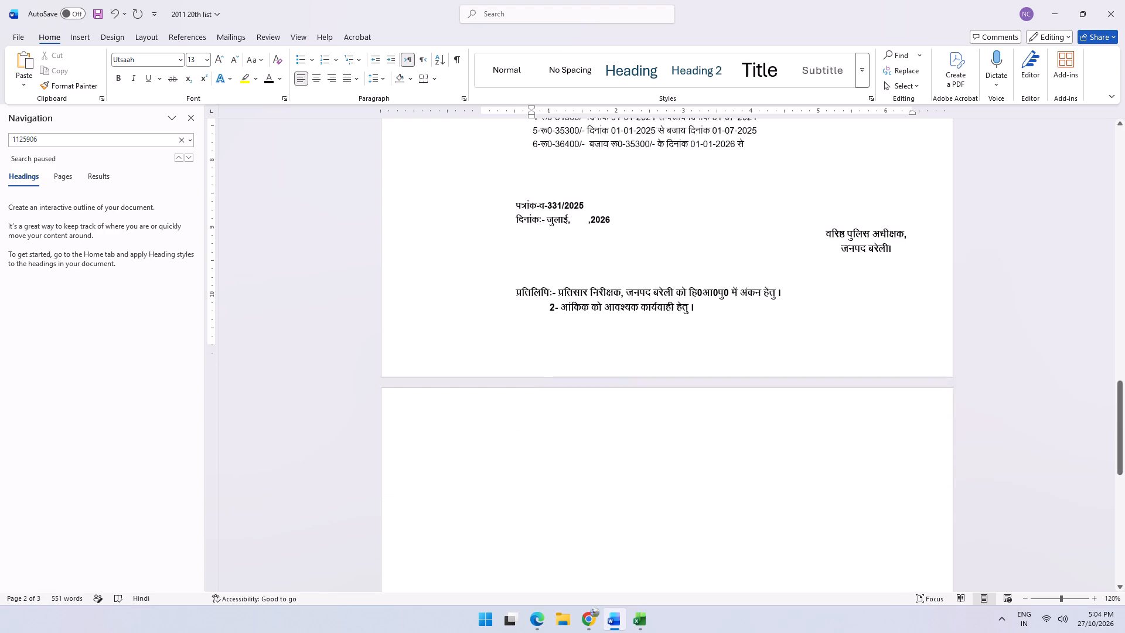
{"action": "scroll", "coordinate": [842, 416], "scroll_direction": "down", "scroll_amount": 4}
{"action": "scroll", "coordinate": [842, 416], "scroll_direction": "up", "scroll_amount": 9}
{"action": "scroll", "coordinate": [843, 416], "scroll_direction": "down", "scroll_amount": 1}
{"action": "scroll", "coordinate": [844, 416], "scroll_direction": "up", "scroll_amount": 3}
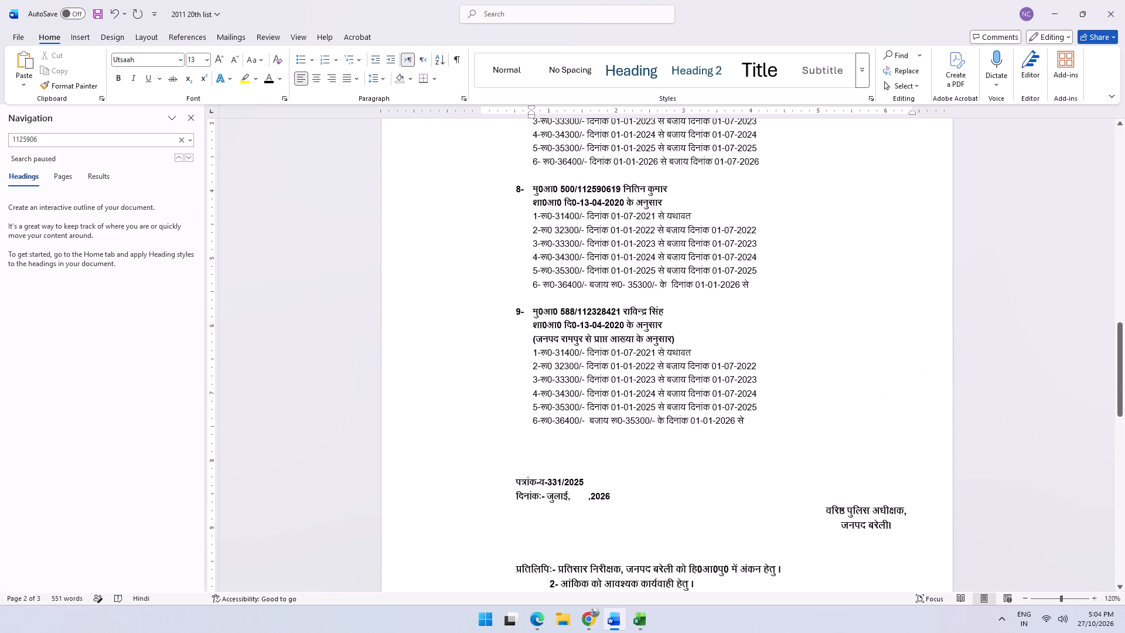
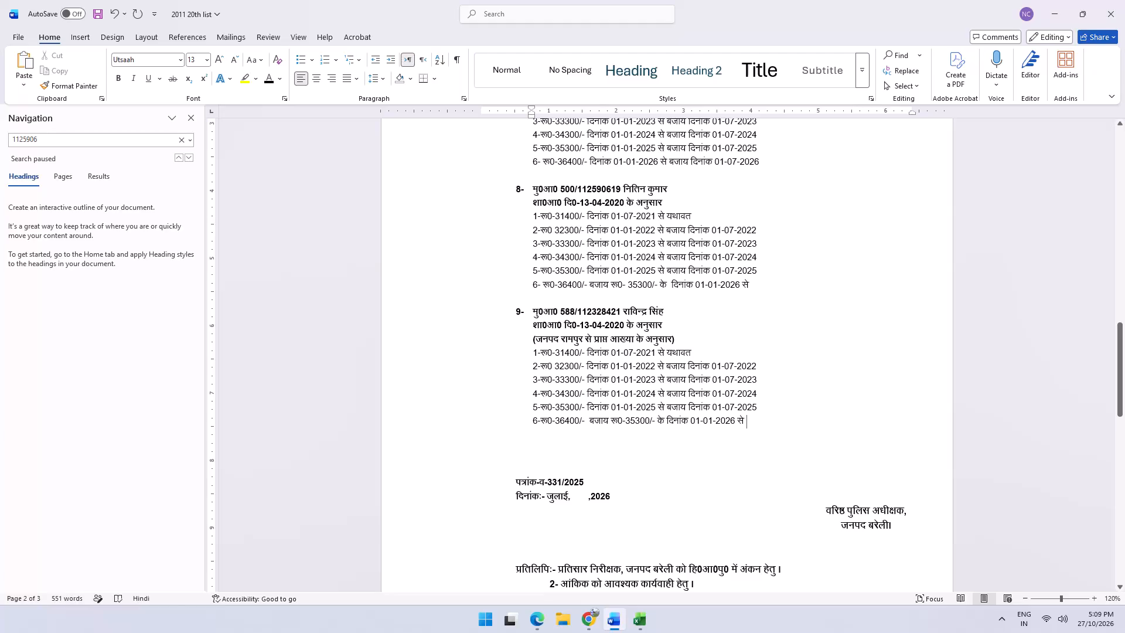
Replace the month in the closing section's date line (दिनांकः-) with अक्टूबर, keeping the year 2026.
{"action": "left_click", "coordinate": [568, 497]}
{"action": "key", "text": "BackSpace"}
{"action": "key", "text": "BackSpace"}
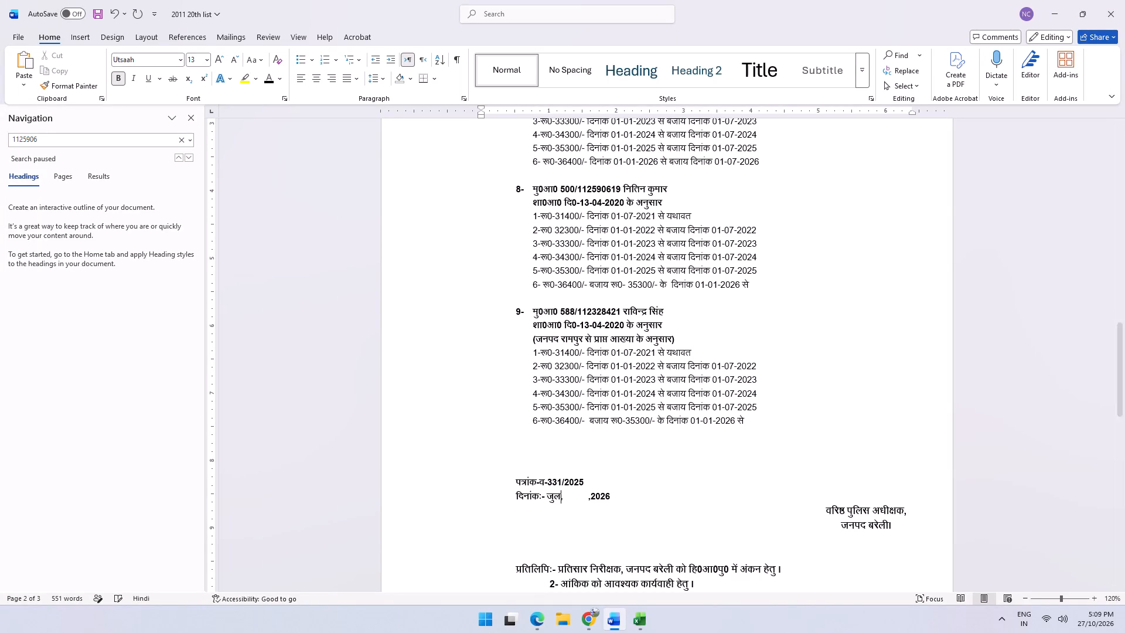
{"action": "key", "text": "BackSpace"}
{"action": "key", "text": "BackSpace"}
{"action": "key", "text": "BackSpace"}
{"action": "key", "text": "BackSpace"}
{"action": "type", "text": "Dkt"}
{"action": "key", "text": "BackSpace"}
{"action": "key", "text": "BackSpace"}
{"action": "key", "text": "BackSpace"}
{"action": "type", "text": "अक्चू"}
{"action": "key", "text": "BackSpace"}
{"action": "key", "text": "BackSpace"}
{"action": "type", "text": "चू"}
{"action": "key", "text": "BackSpace"}
{"action": "key", "text": "BackSpace"}
{"action": "type", "text": "टूबर"}
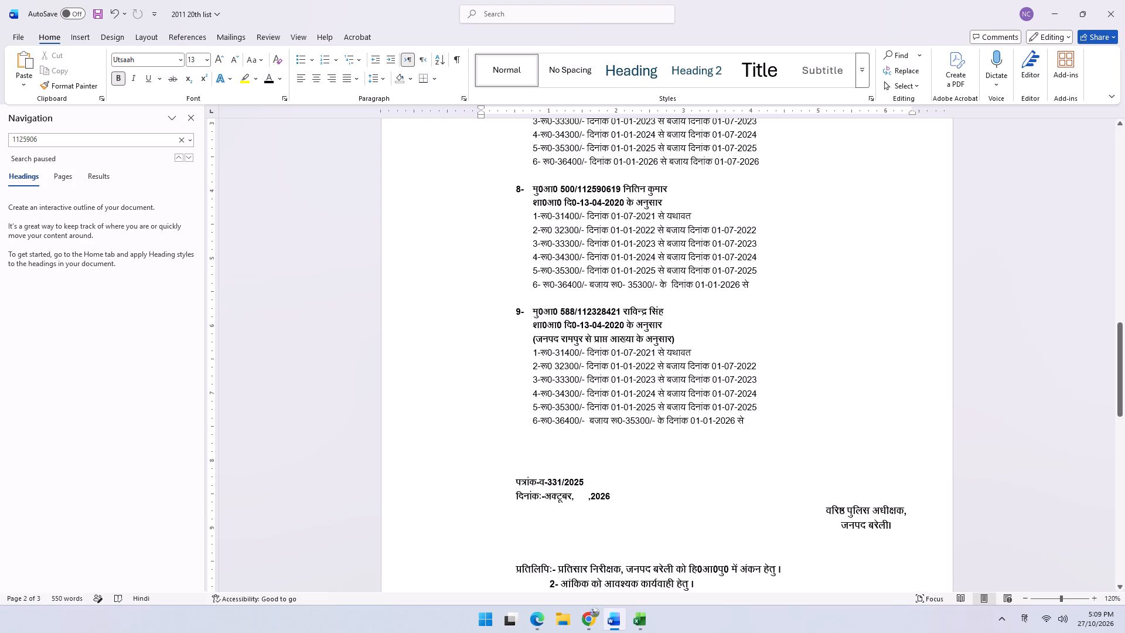
Copy the whole of entry 7, heading and all six pay lines, and paste it as a new entry below entry 9.
{"action": "left_click", "coordinate": [765, 433]}
{"action": "key", "text": "Return"}
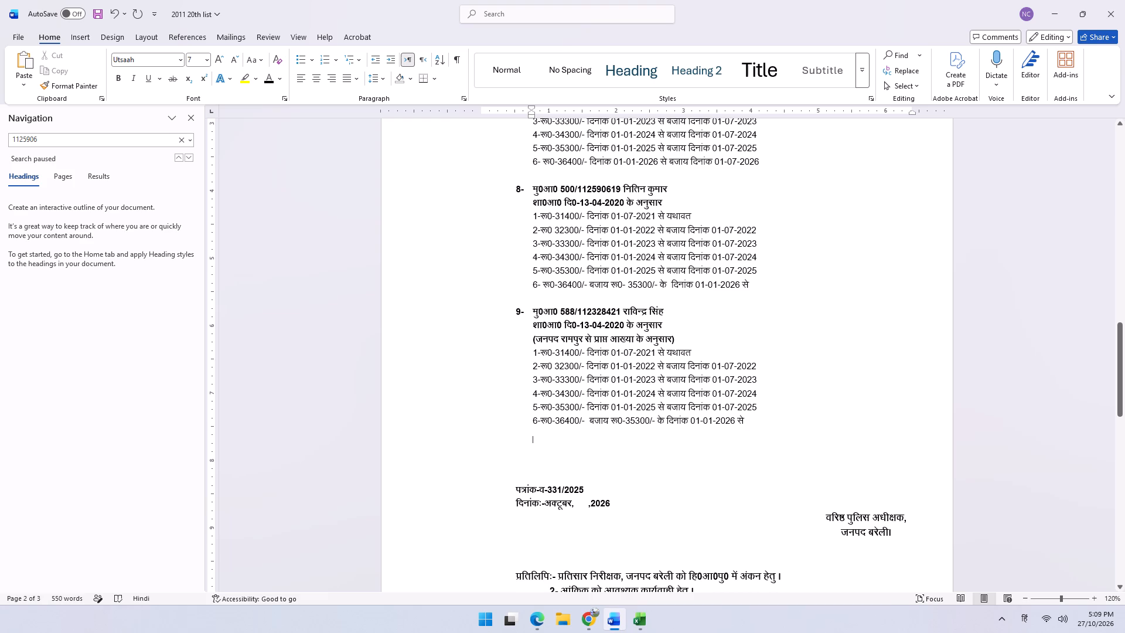
{"action": "scroll", "coordinate": [656, 291], "scroll_direction": "up", "scroll_amount": 5}
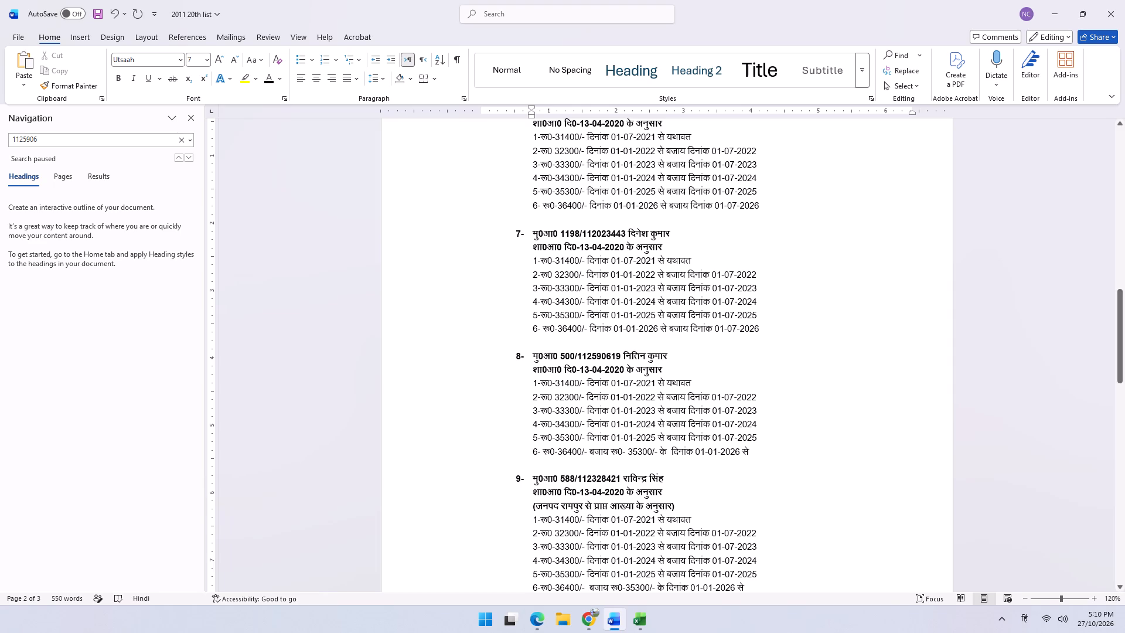
{"action": "left_click_drag", "start_coordinate": [787, 329], "coordinate": [561, 244]}
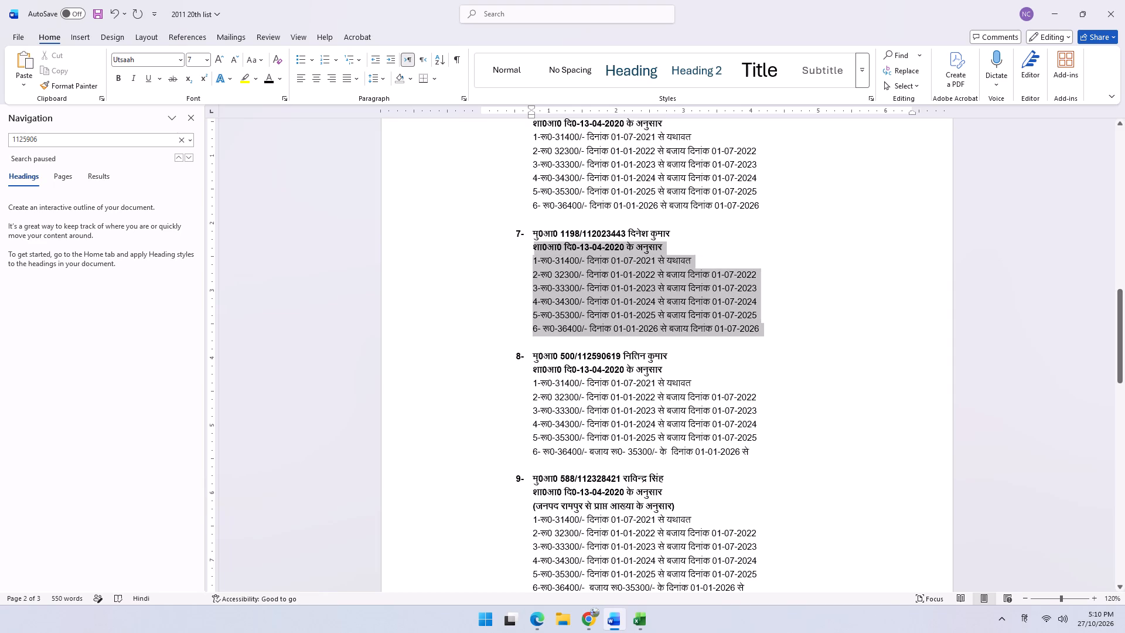
{"action": "left_click_drag", "start_coordinate": [561, 244], "coordinate": [528, 227]}
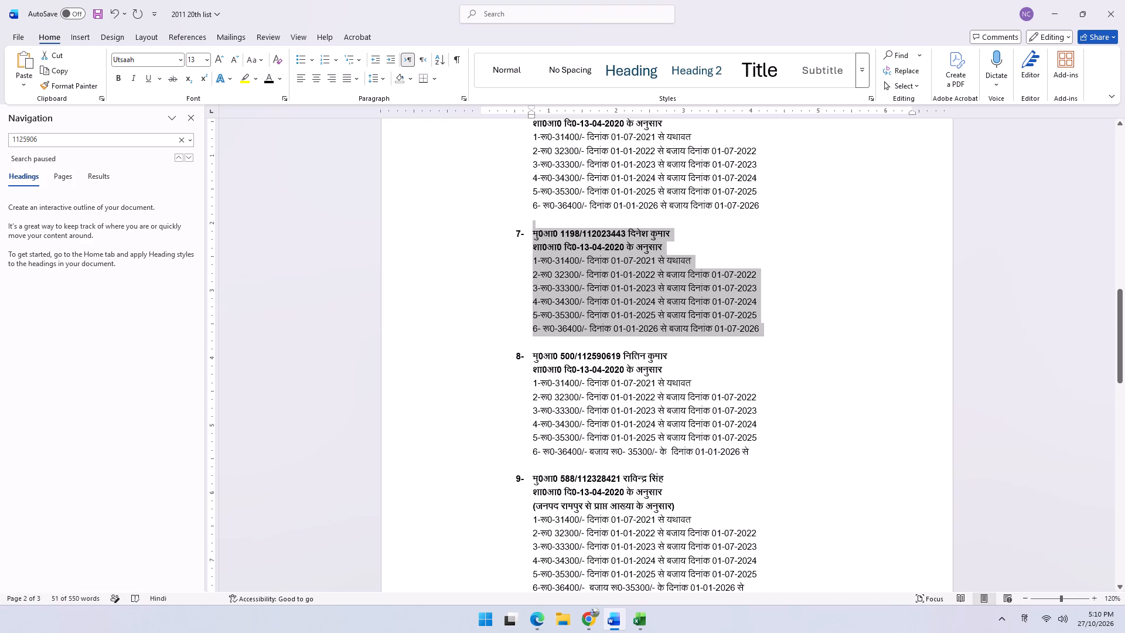
{"action": "key", "text": "ctrl+c"}
{"action": "scroll", "coordinate": [793, 475], "scroll_direction": "down", "scroll_amount": 6}
{"action": "left_click", "coordinate": [778, 399]}
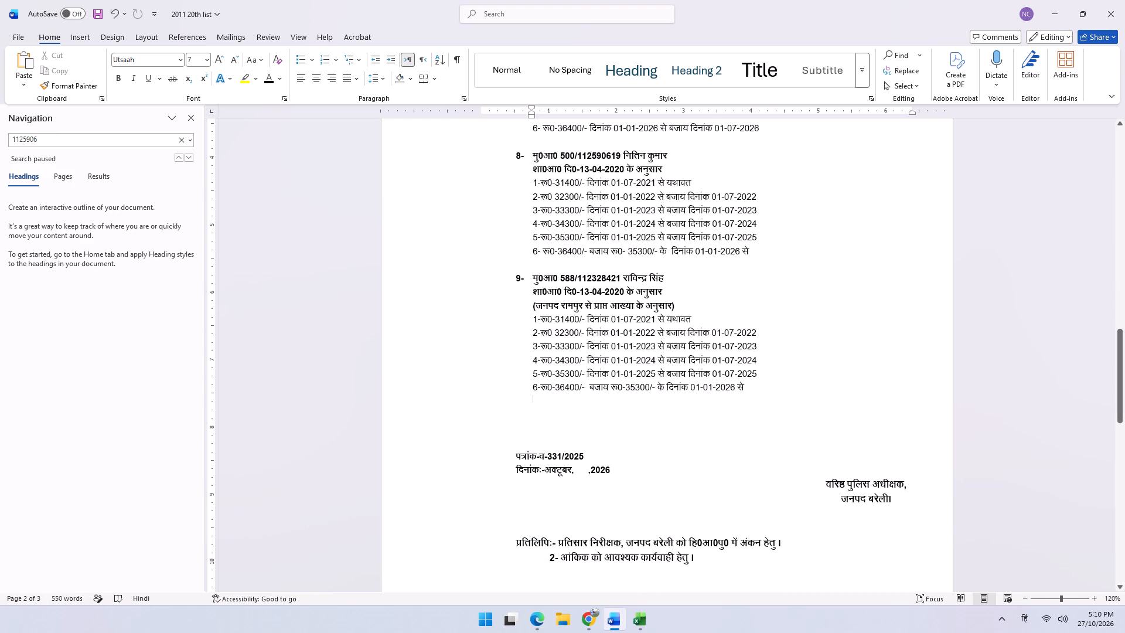
{"action": "key", "text": "Return"}
{"action": "key", "text": "ctrl+v"}
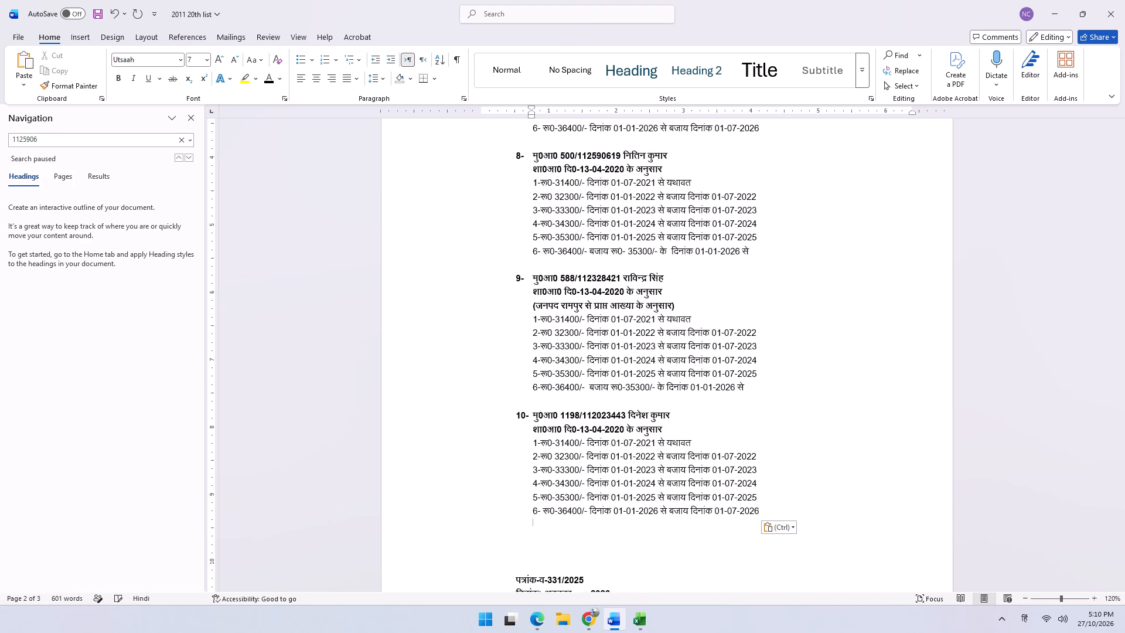
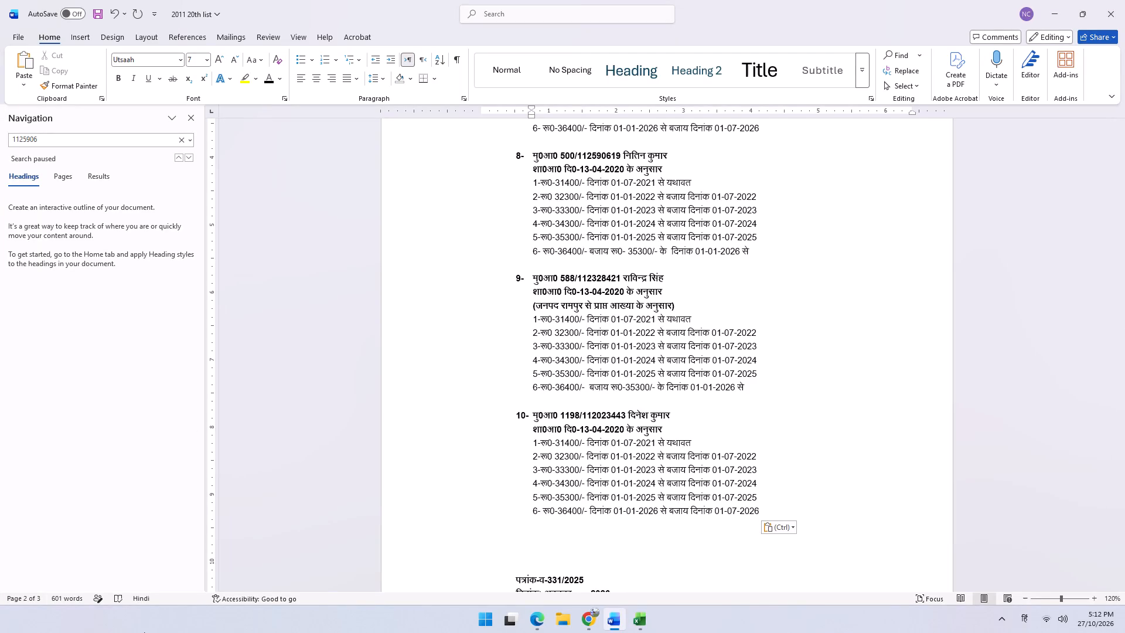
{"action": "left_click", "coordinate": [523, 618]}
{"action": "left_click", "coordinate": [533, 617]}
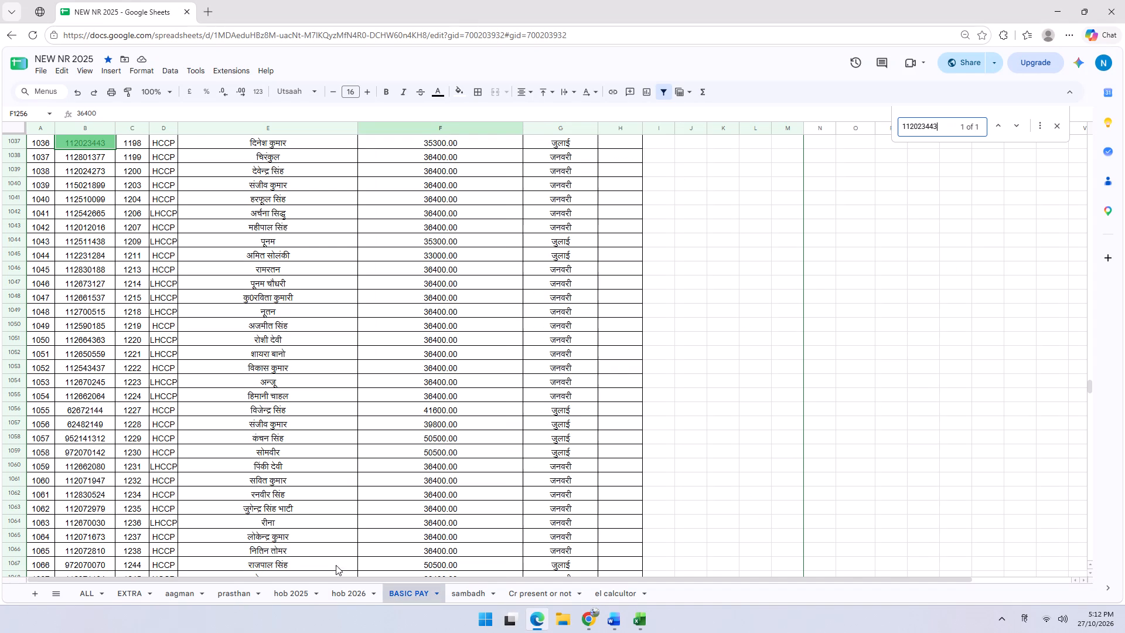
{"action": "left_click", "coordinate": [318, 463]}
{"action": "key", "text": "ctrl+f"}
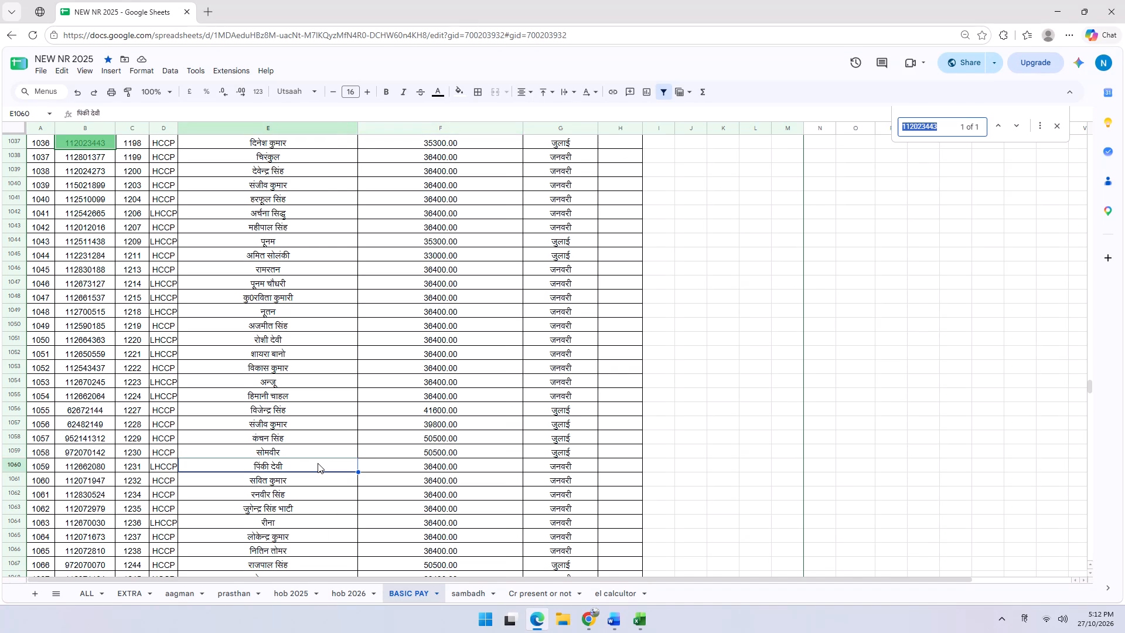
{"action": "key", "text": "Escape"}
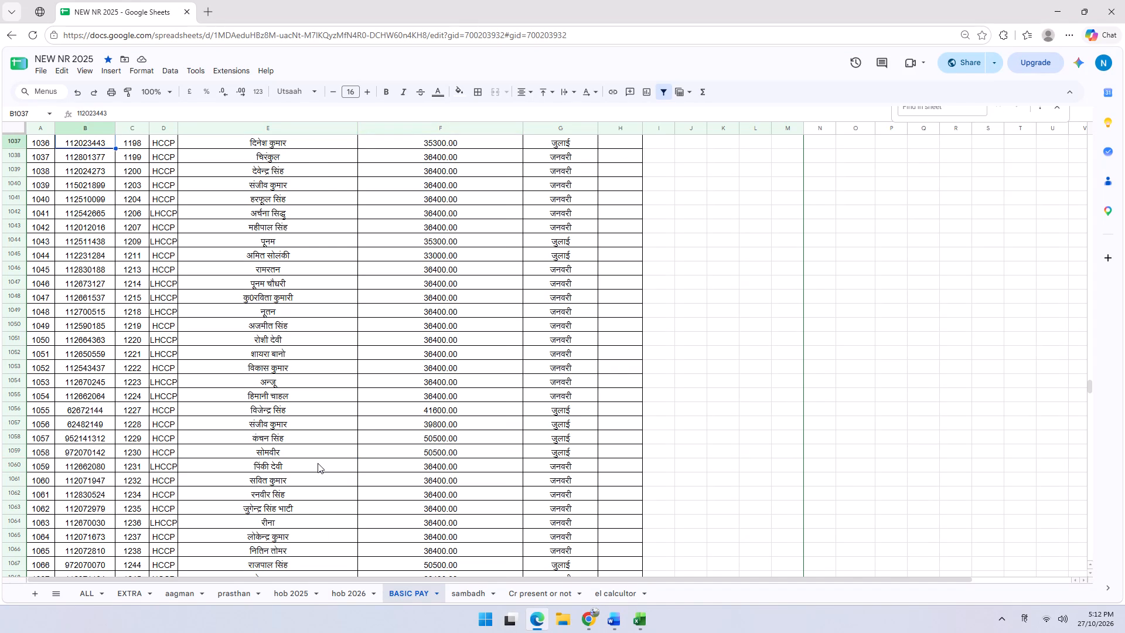
Switch to the INCREMENT 01-07-2026 workbook in Excel and search the JULY 2026 INCREMENT sheet for the staff member's personnel number.
{"action": "left_click", "coordinate": [644, 620]}
{"action": "left_click", "coordinate": [446, 390]}
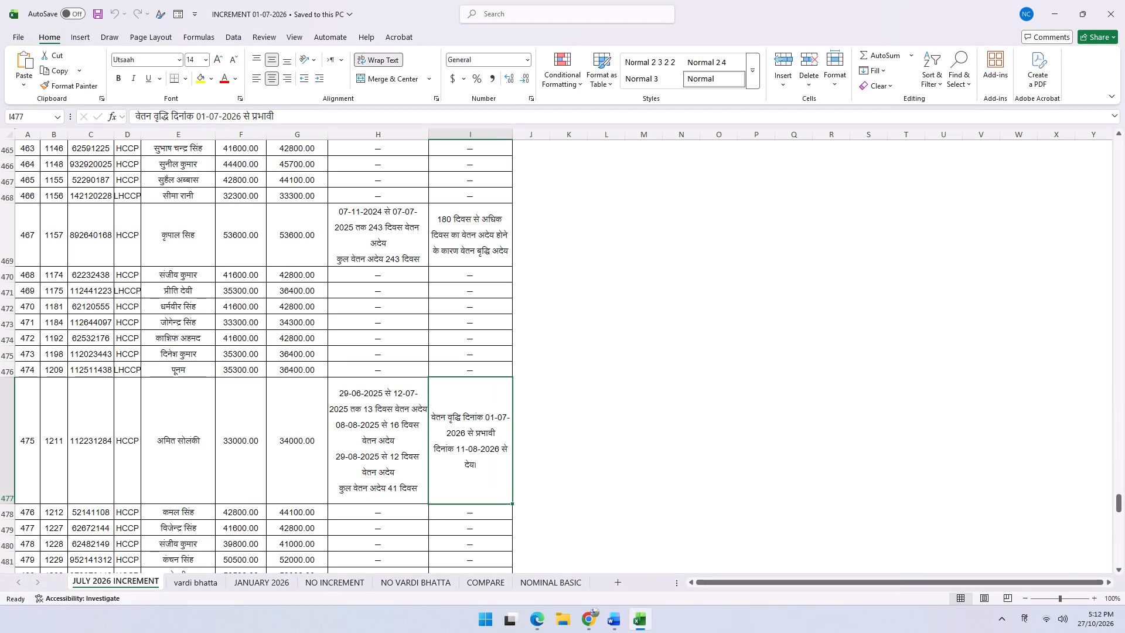
{"action": "key", "text": "ctrl+f"}
{"action": "key", "text": "BackSpace"}
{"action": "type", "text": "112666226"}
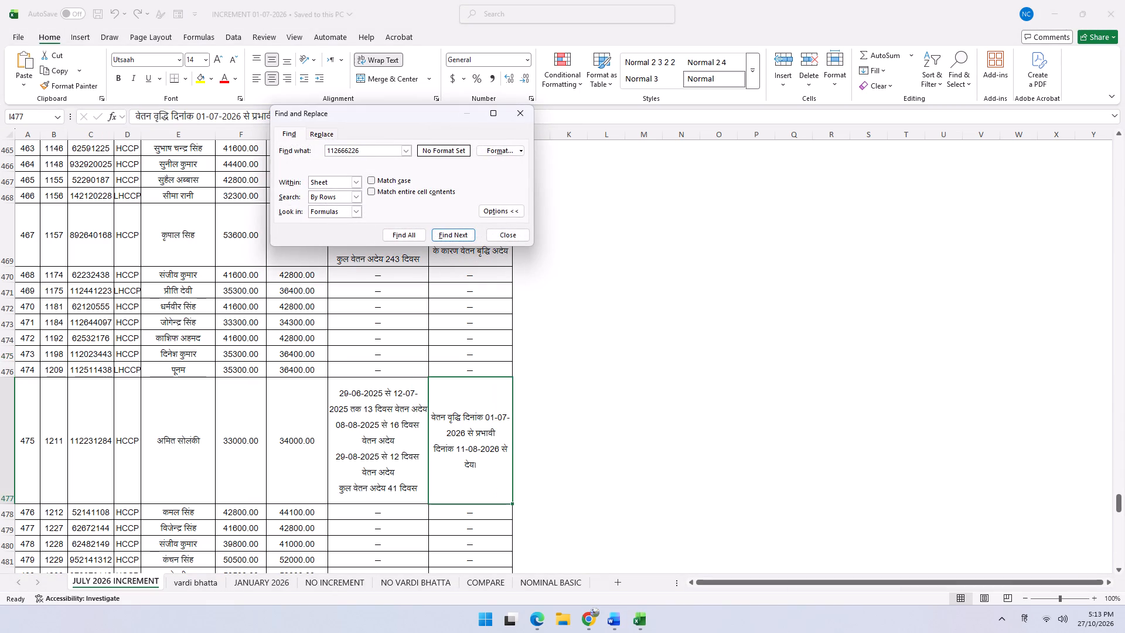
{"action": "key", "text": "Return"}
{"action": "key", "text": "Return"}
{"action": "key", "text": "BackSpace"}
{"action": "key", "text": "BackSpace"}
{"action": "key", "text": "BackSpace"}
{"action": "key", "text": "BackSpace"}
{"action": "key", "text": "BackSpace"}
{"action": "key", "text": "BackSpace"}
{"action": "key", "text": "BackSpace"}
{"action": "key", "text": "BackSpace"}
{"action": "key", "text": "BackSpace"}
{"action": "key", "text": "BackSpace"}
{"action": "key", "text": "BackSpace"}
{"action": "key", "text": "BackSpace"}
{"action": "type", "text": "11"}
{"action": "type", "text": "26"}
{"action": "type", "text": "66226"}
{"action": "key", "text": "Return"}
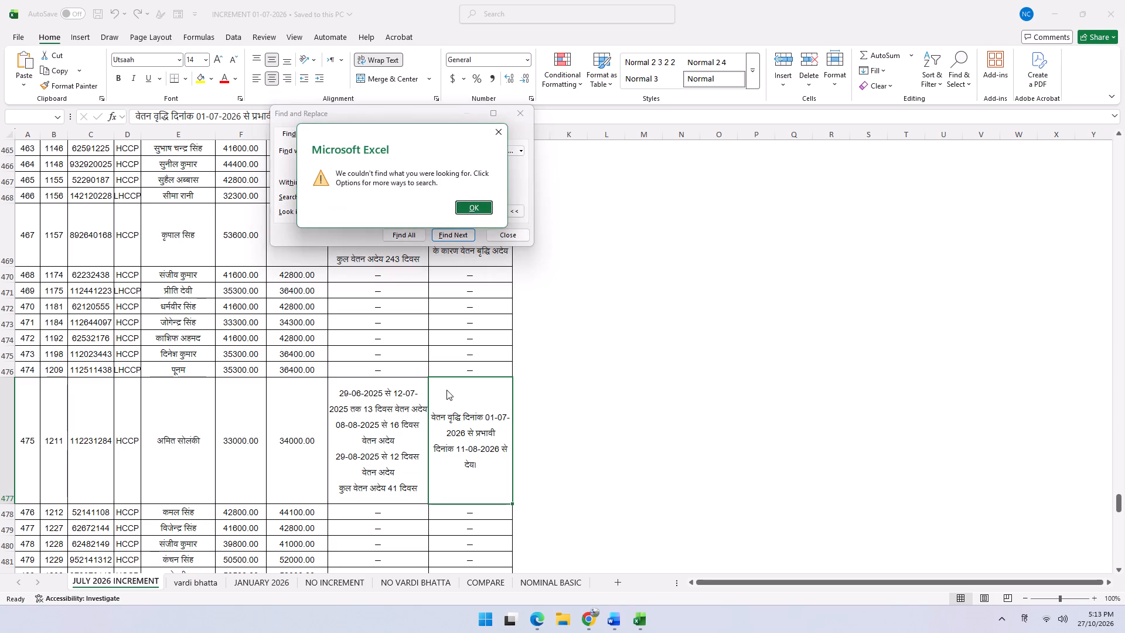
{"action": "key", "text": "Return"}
Widen the search scope from the sheet to the whole workbook and search for the same personnel number again.
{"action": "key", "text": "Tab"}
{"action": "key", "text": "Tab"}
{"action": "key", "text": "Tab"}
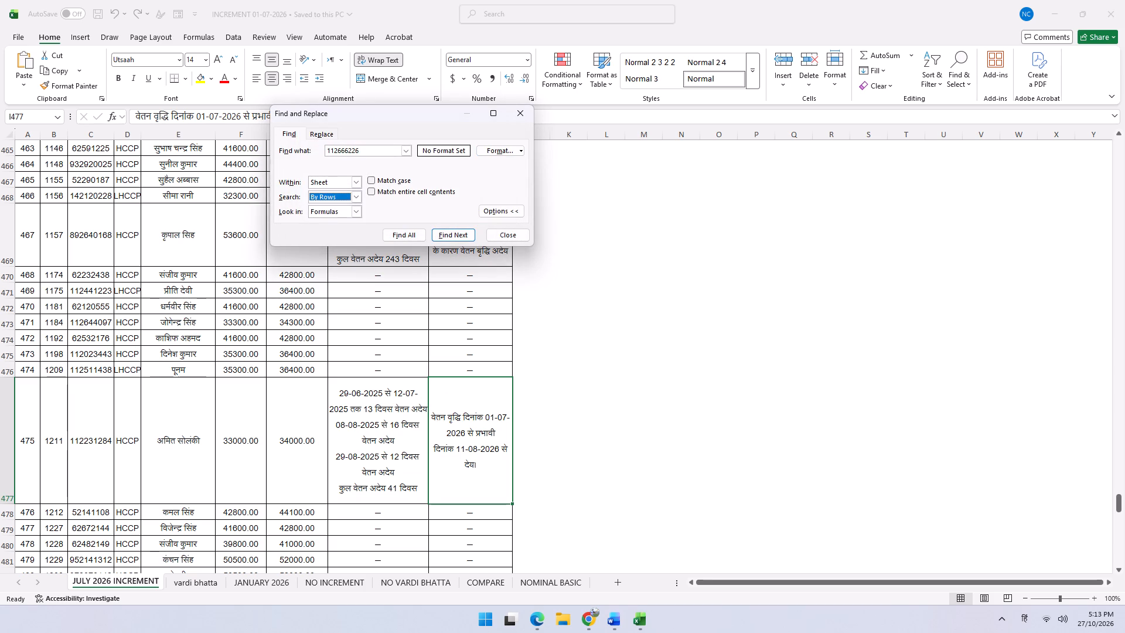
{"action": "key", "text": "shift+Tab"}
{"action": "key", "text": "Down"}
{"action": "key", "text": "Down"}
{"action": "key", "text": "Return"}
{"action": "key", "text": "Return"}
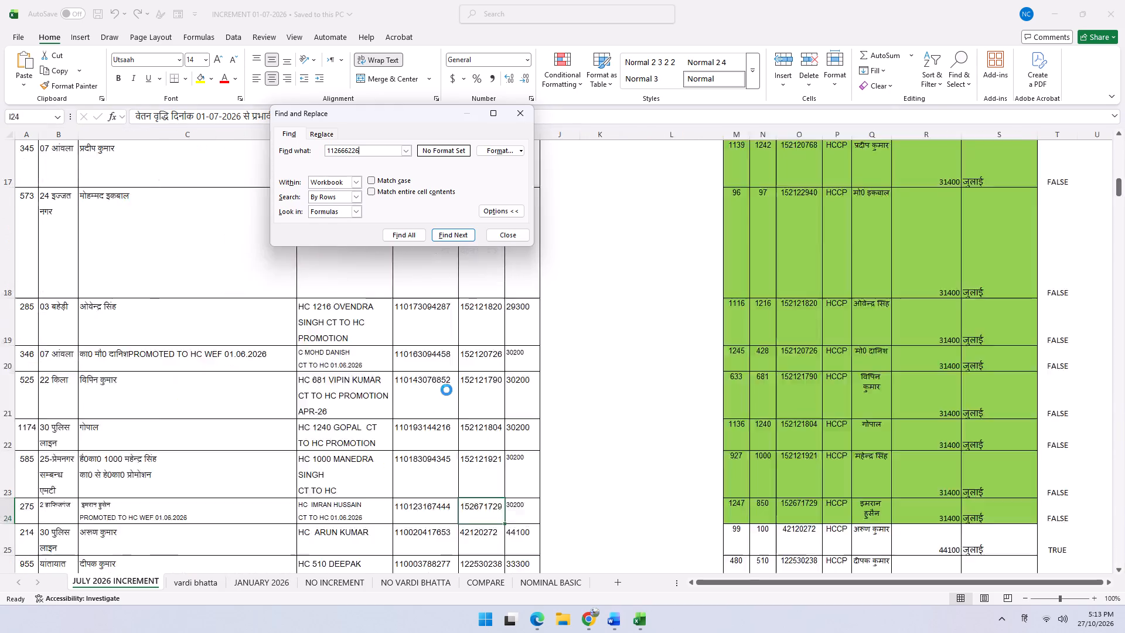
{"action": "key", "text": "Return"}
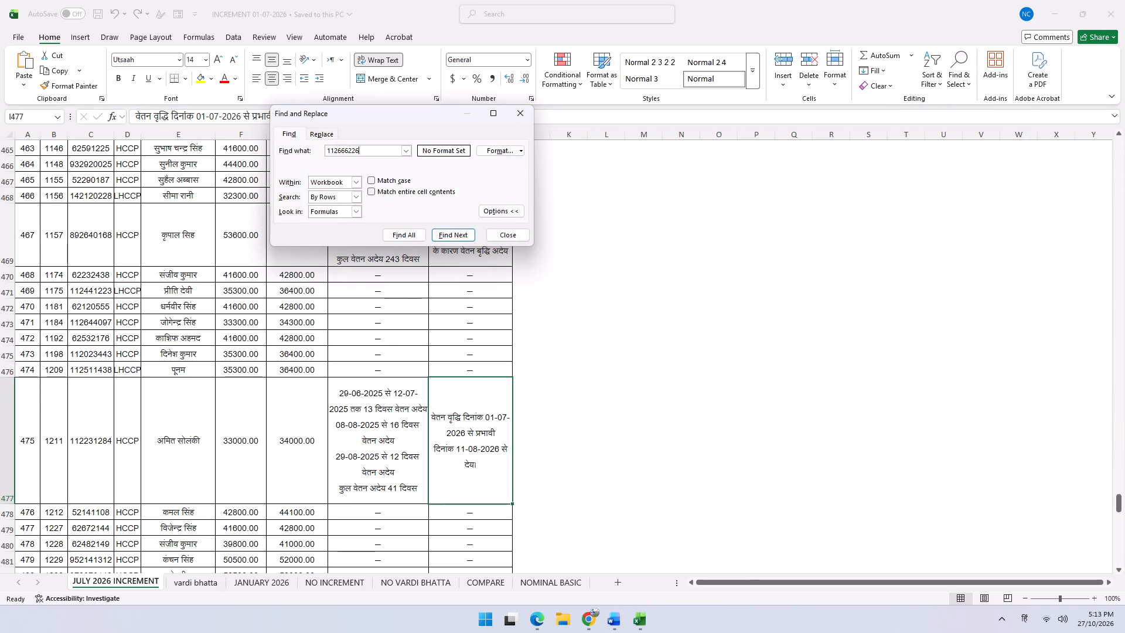
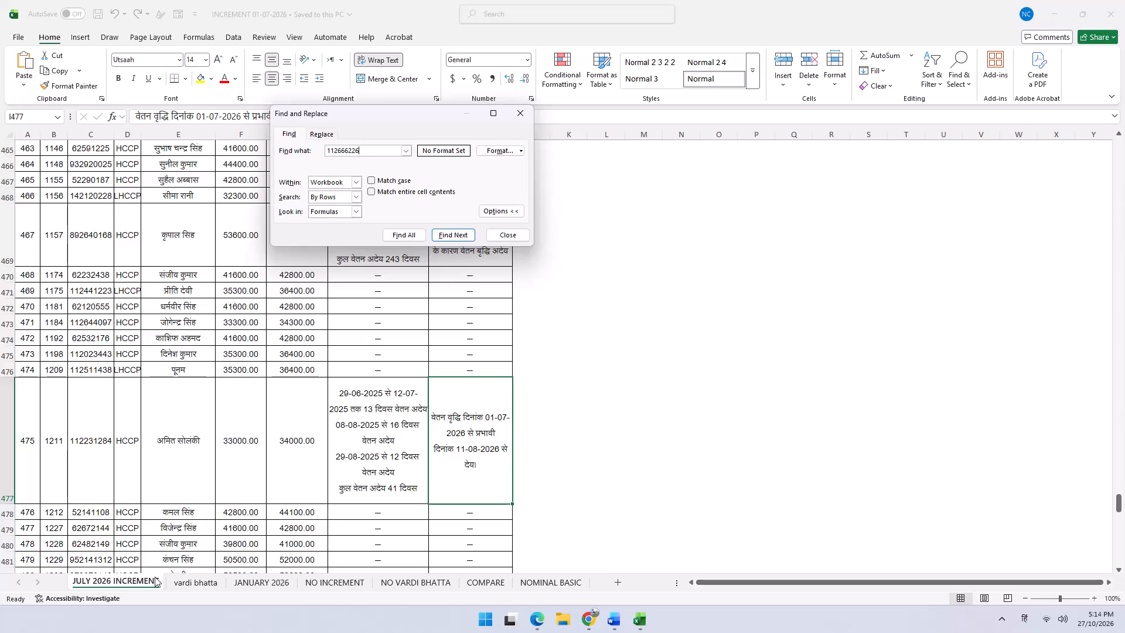
Leave the Excel search and look up another staff personnel number in the hob 2026 sheet of NEW NR 2025 in Edge.
{"action": "key", "text": "alt+Tab"}
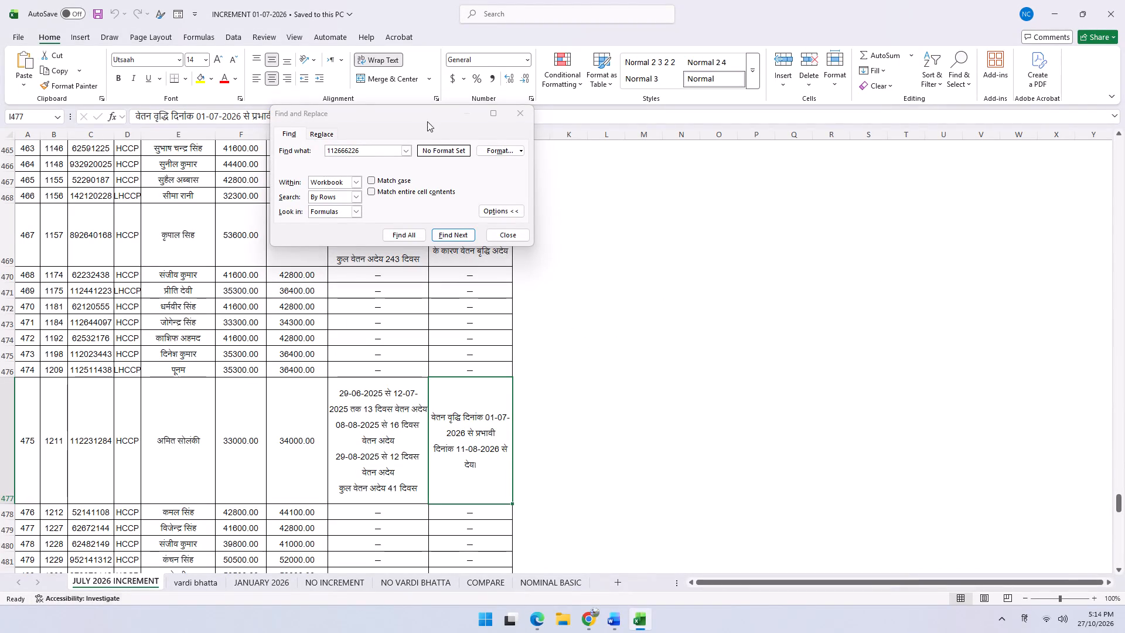
{"action": "left_click", "coordinate": [500, 240]}
{"action": "key", "text": "alt+Tab"}
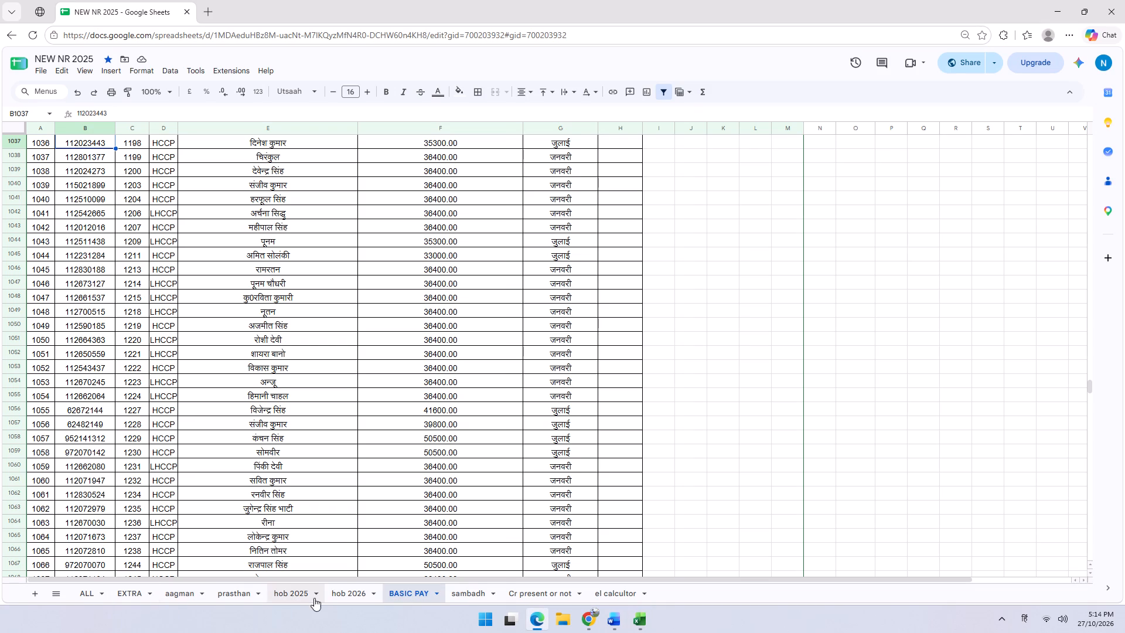
{"action": "left_click", "coordinate": [350, 591]}
{"action": "left_click", "coordinate": [277, 435]}
{"action": "key", "text": "ctrl+f"}
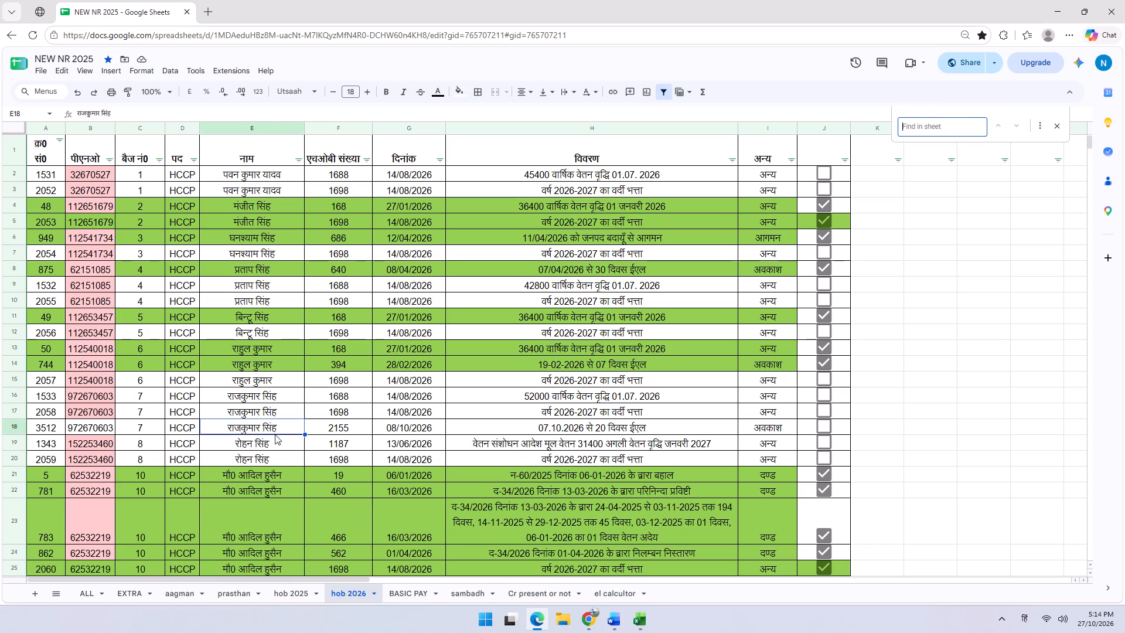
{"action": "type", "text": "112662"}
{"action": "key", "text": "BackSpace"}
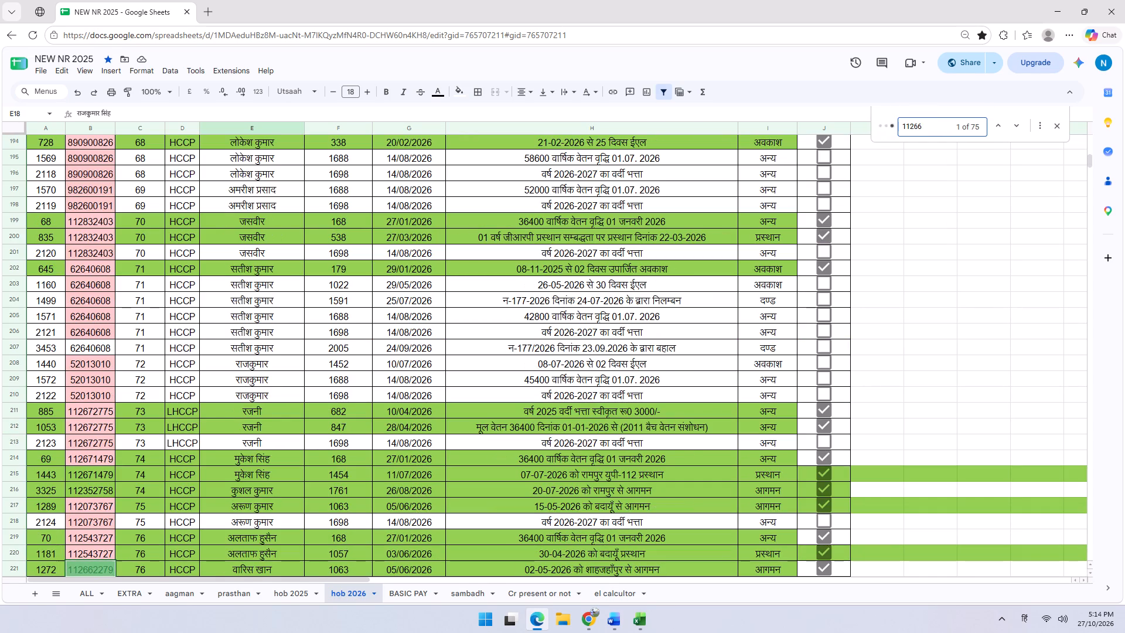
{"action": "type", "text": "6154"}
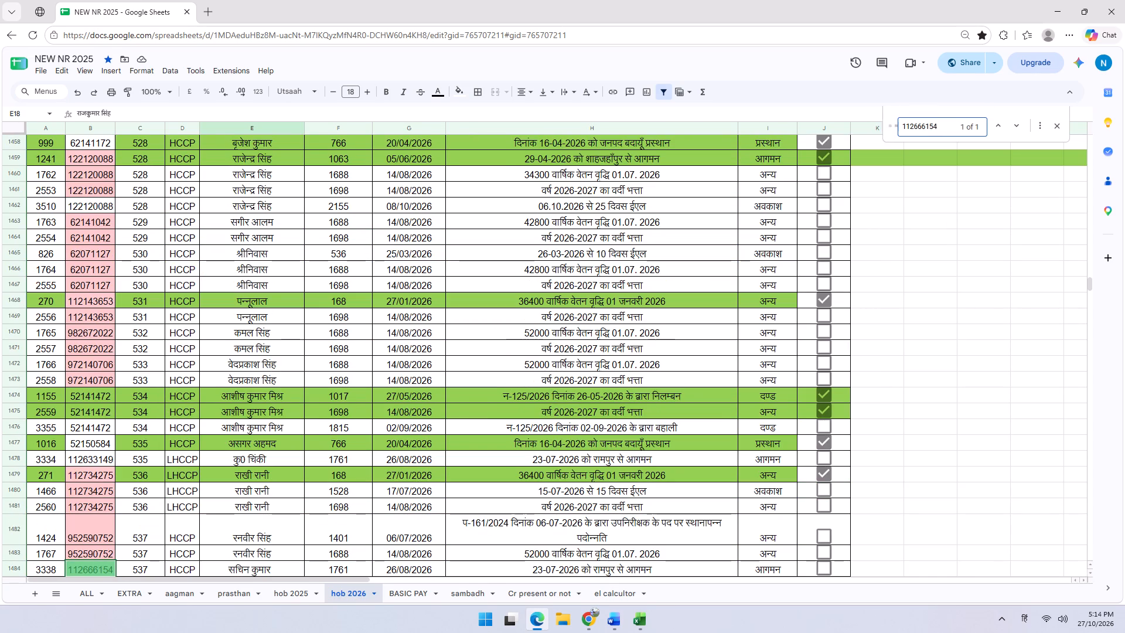
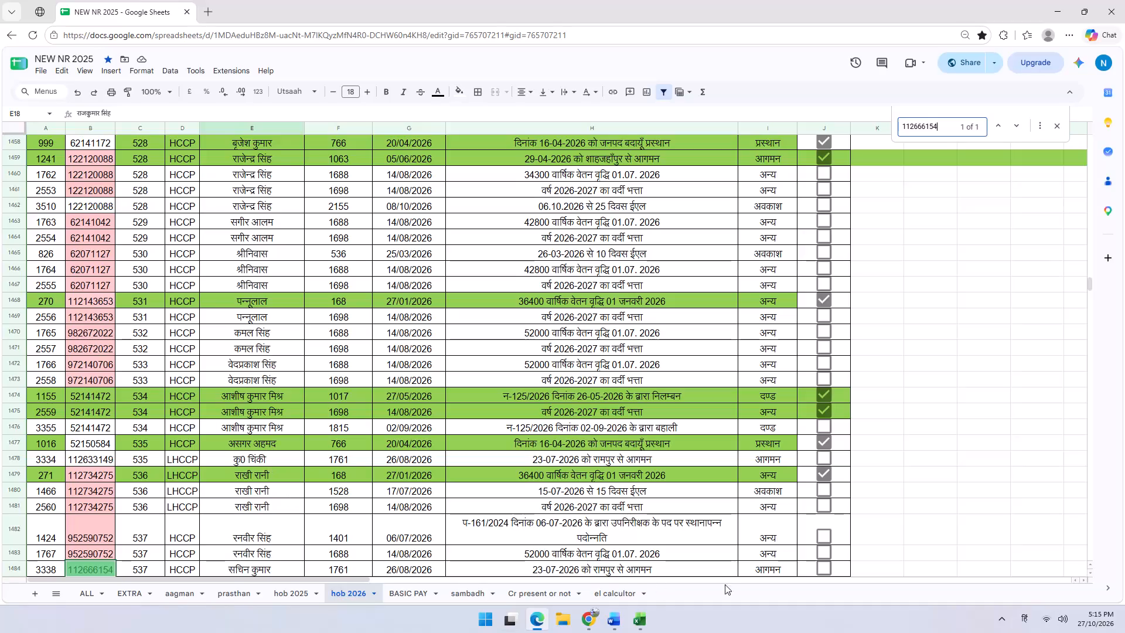
Tick the checkbox for serial 3338, the 23-07-2026 arrival from Rampur, in the hob 2026 sheet.
{"action": "left_click", "coordinate": [829, 565]}
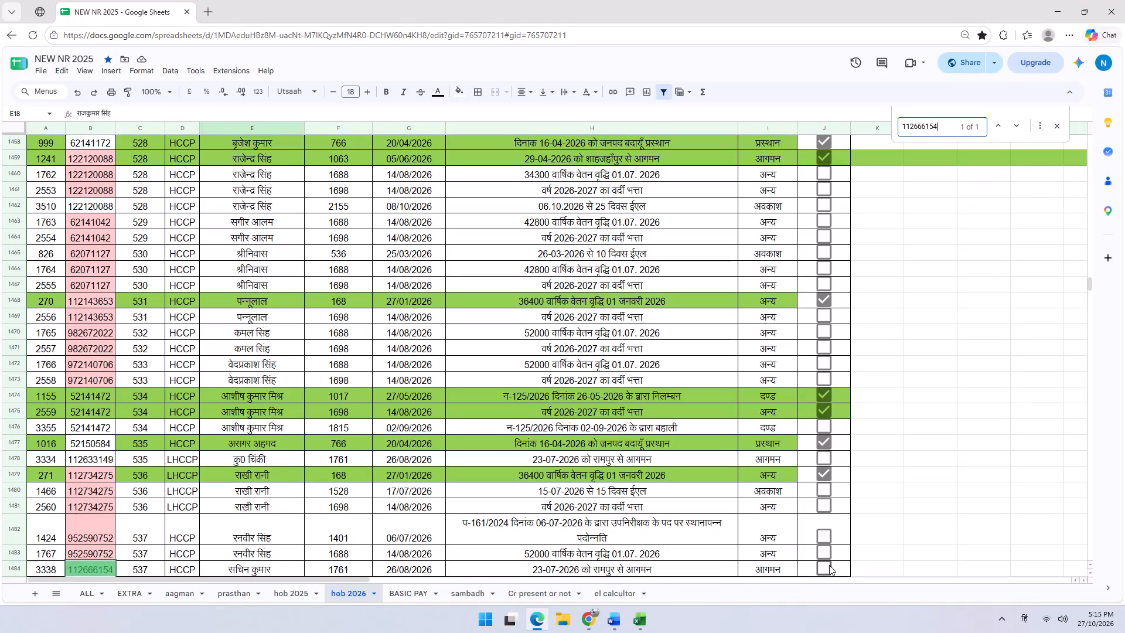
Search the hob 2026 sheet for the next staff personnel number and go through its matching entries.
{"action": "left_click_drag", "start_coordinate": [939, 121], "coordinate": [853, 114]}
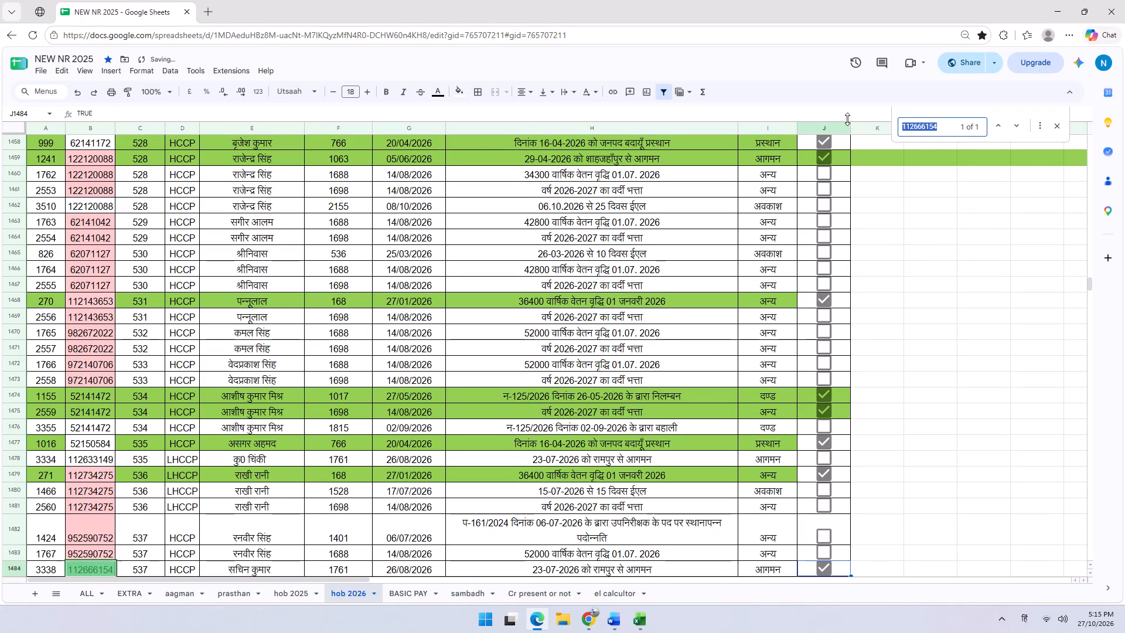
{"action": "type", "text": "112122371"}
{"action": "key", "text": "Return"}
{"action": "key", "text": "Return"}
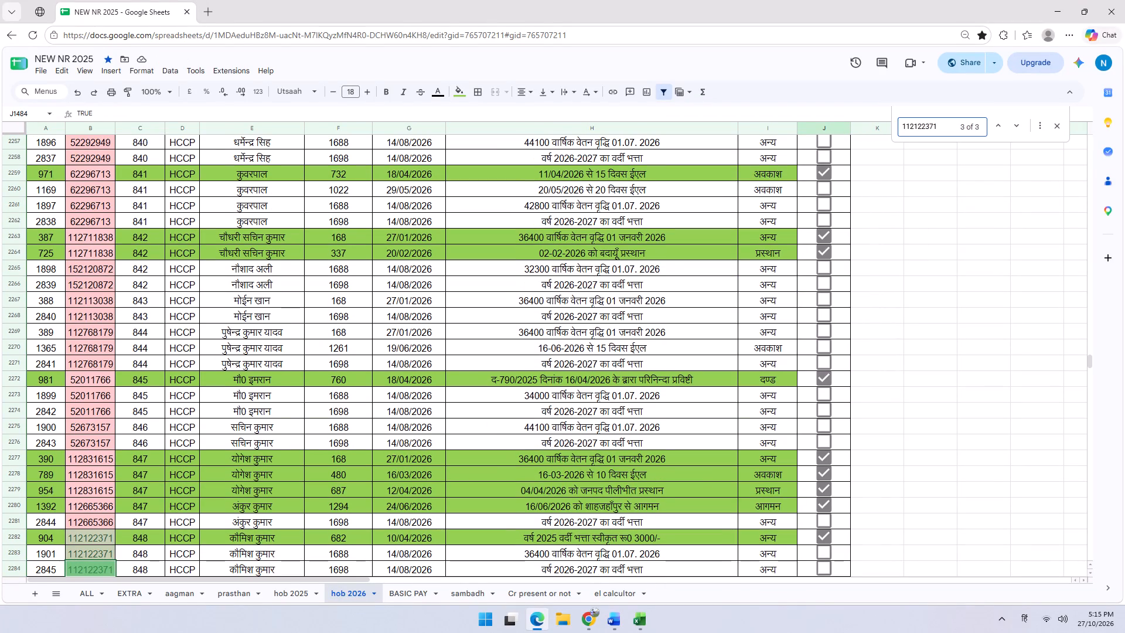
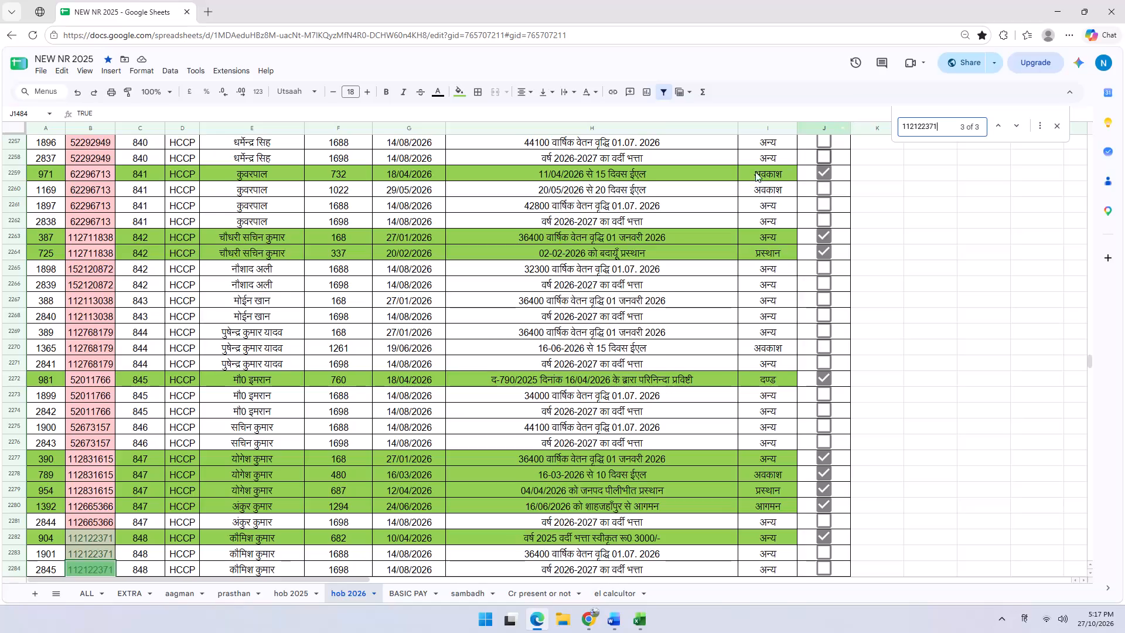
Tick the checkboxes for serials 1901 and 2845, the 01.07.2026 pay increment and 2026-2027 uniform allowance entries, in the hob 2026 sheet.
{"action": "left_click", "coordinate": [826, 555]}
{"action": "left_click", "coordinate": [818, 567]}
{"action": "scroll", "coordinate": [695, 503], "scroll_direction": "down", "scroll_amount": 1}
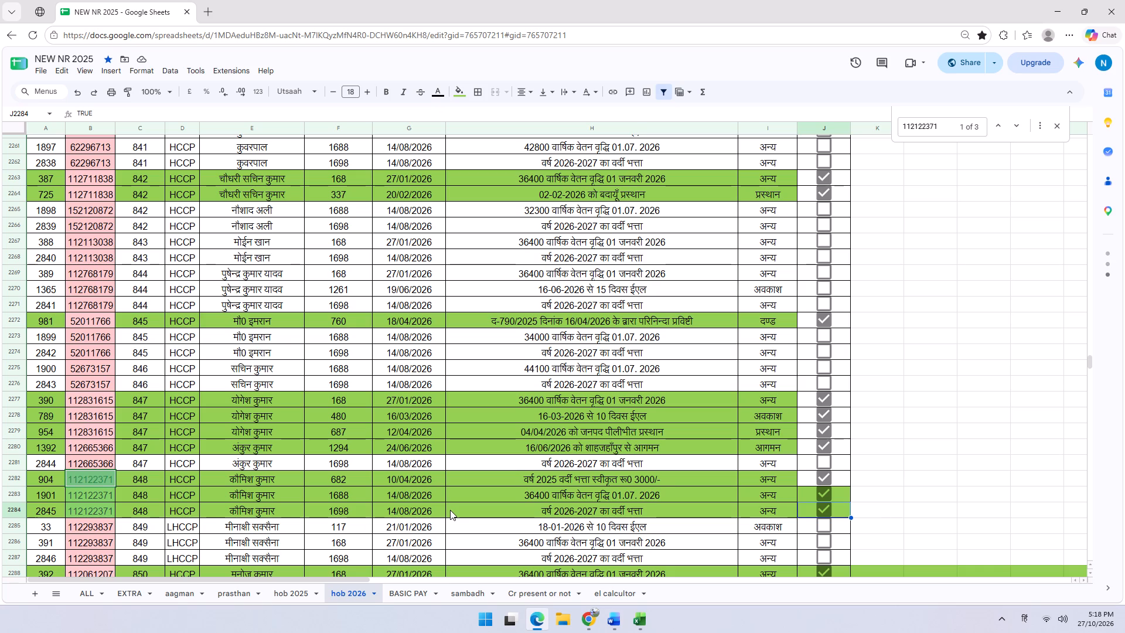
Search the hob 2026 sheet for the next staff member's personnel number.
{"action": "key", "text": "ctrl+f"}
{"action": "key", "text": "BackSpace"}
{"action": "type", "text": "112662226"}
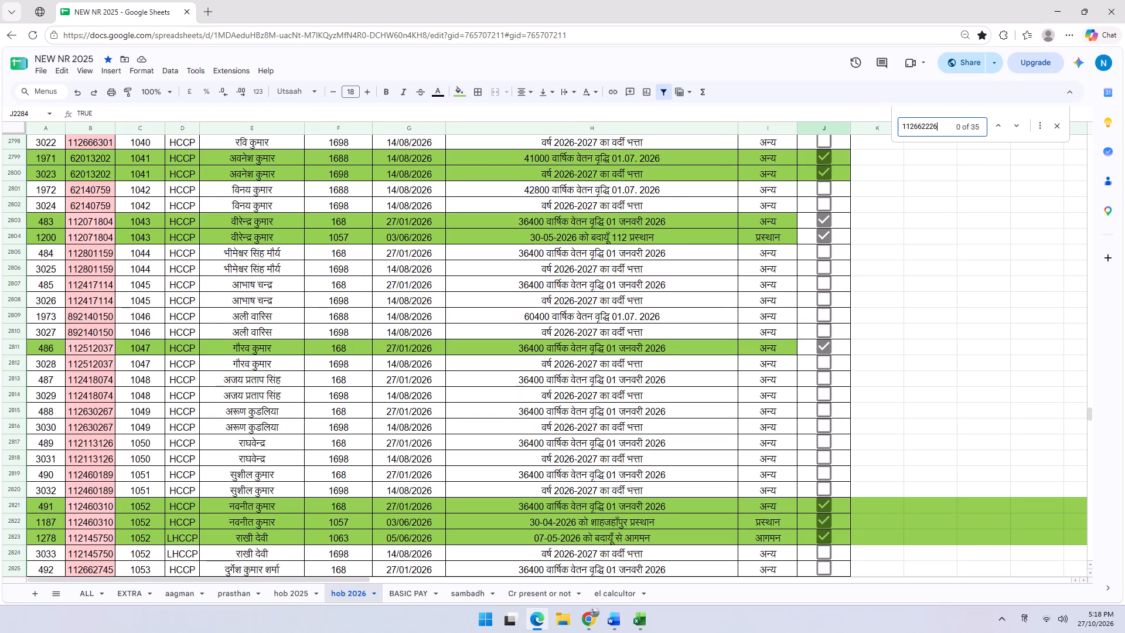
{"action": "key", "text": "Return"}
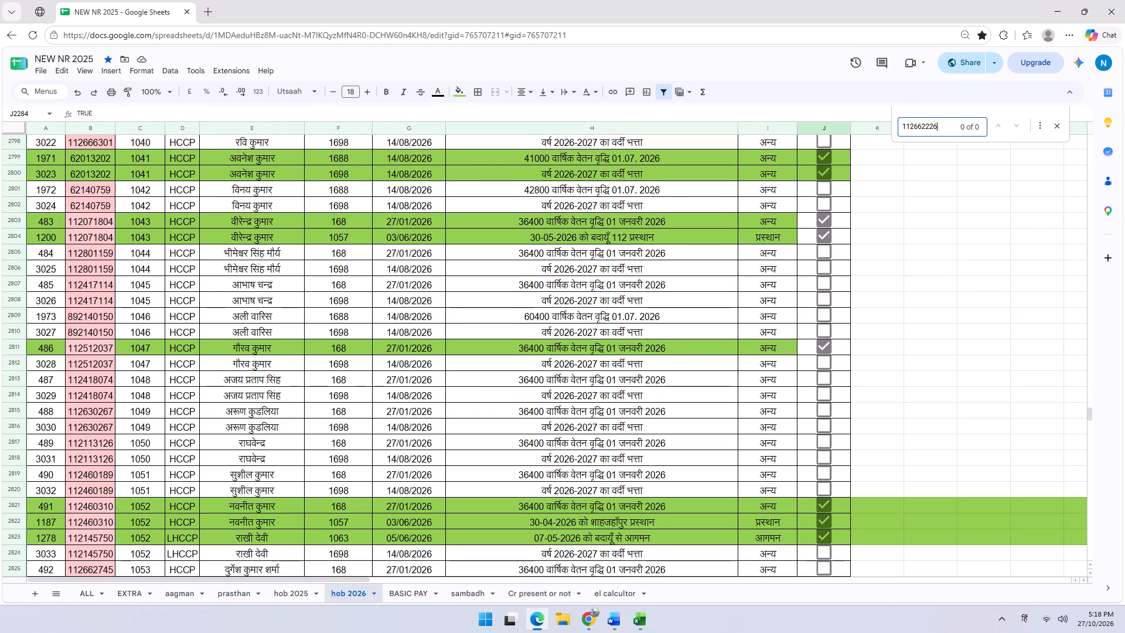
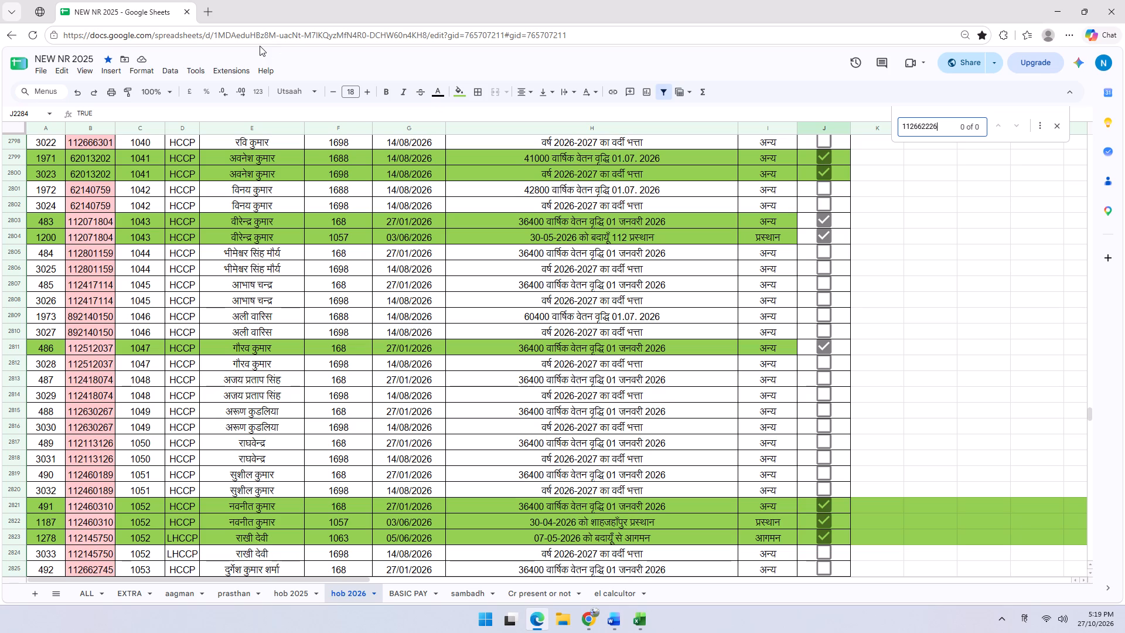
Switch to the Word order and move the whole entry 10 block to directly below entry 7.
{"action": "key", "text": "alt+Tab"}
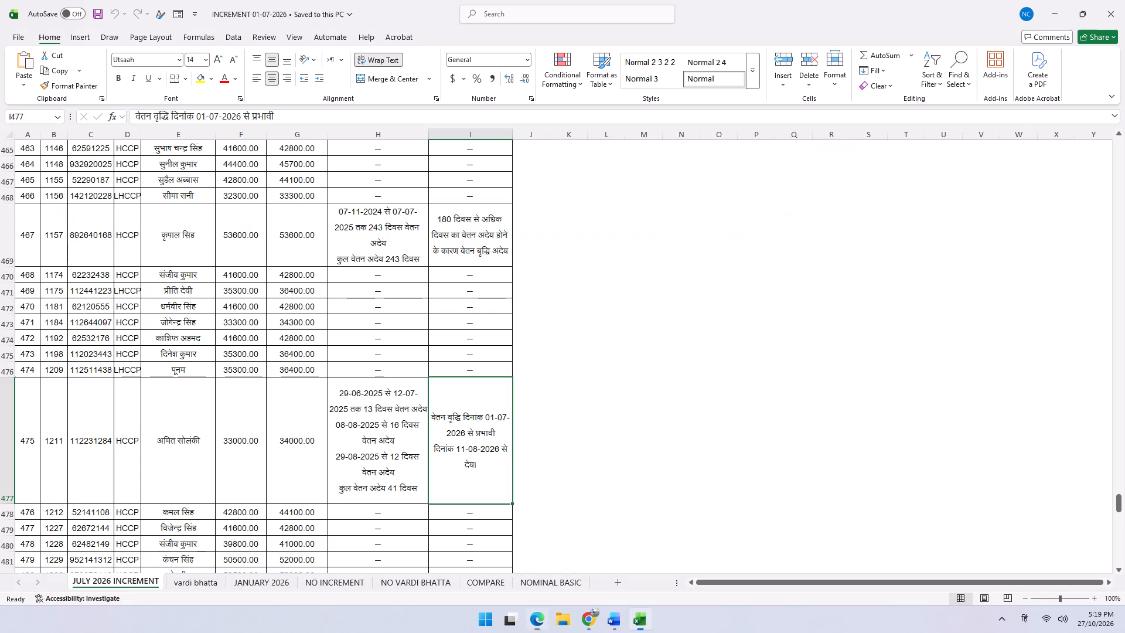
{"action": "key", "text": "alt+Tab"}
{"action": "key", "text": "alt+Tab"}
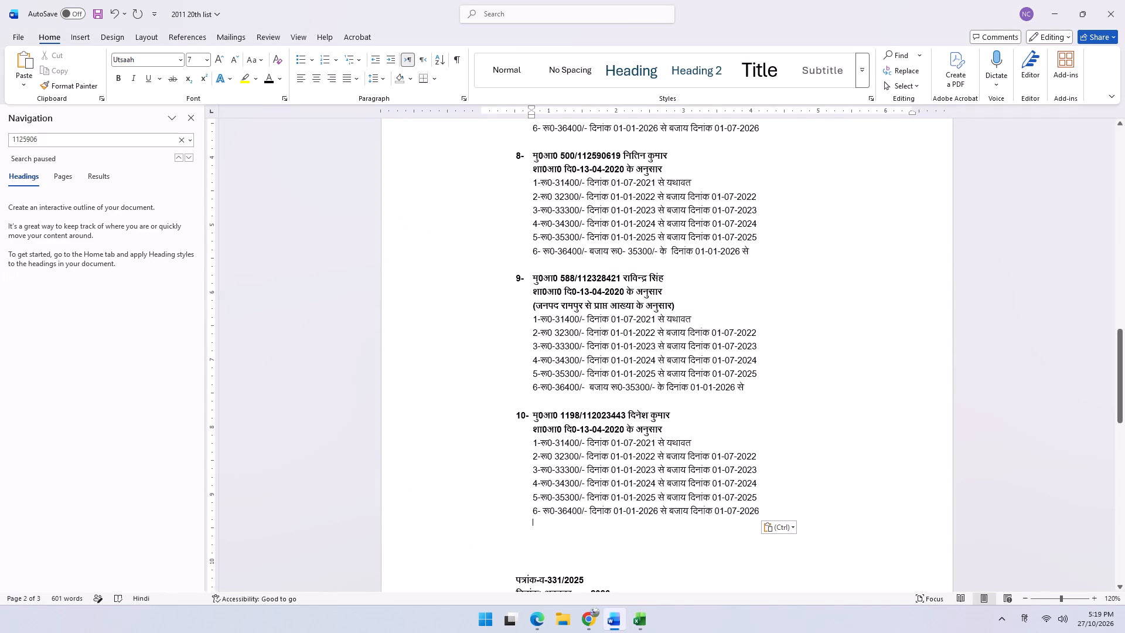
{"action": "left_click_drag", "start_coordinate": [510, 415], "coordinate": [723, 454]}
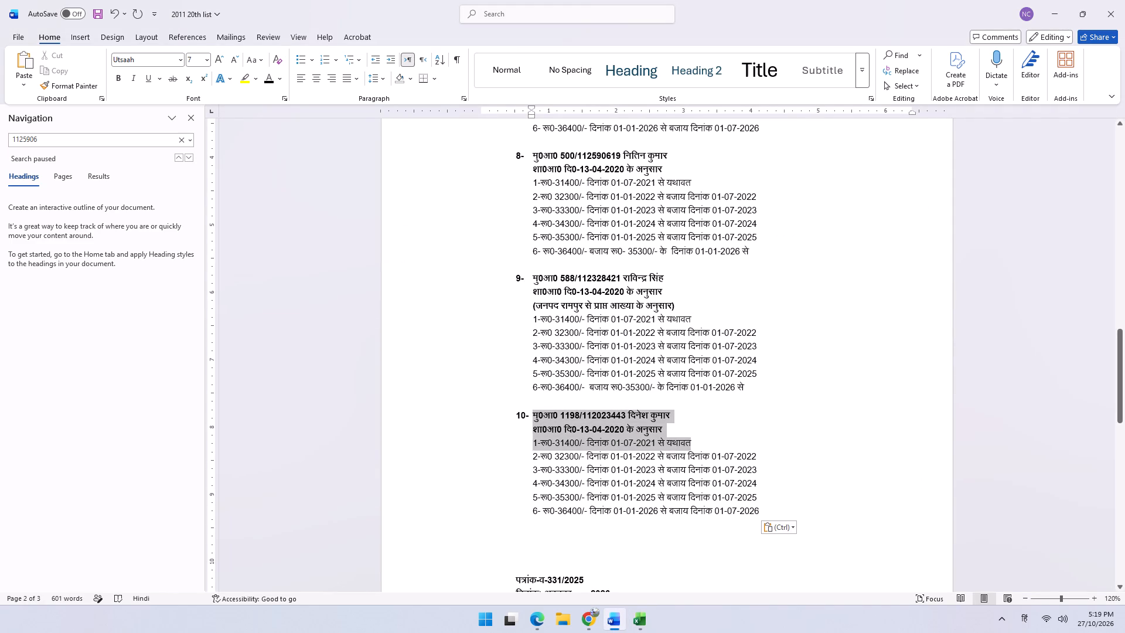
{"action": "left_click_drag", "start_coordinate": [723, 454], "coordinate": [800, 511]}
{"action": "key", "text": "ctrl+x"}
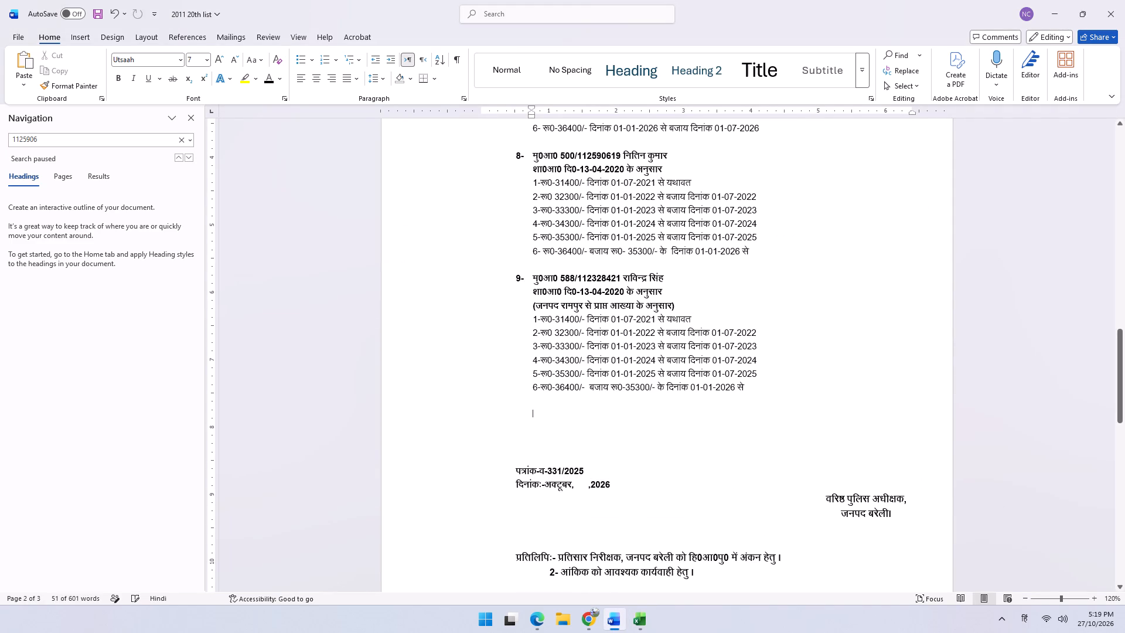
{"action": "scroll", "coordinate": [690, 347], "scroll_direction": "up", "scroll_amount": 6}
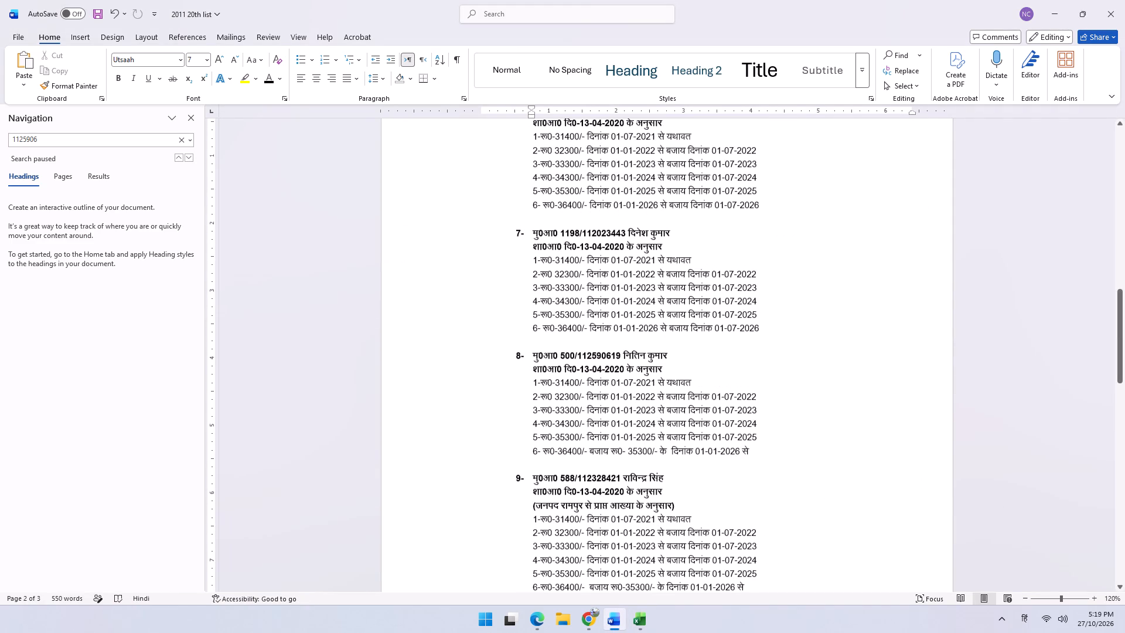
{"action": "left_click", "coordinate": [767, 324]}
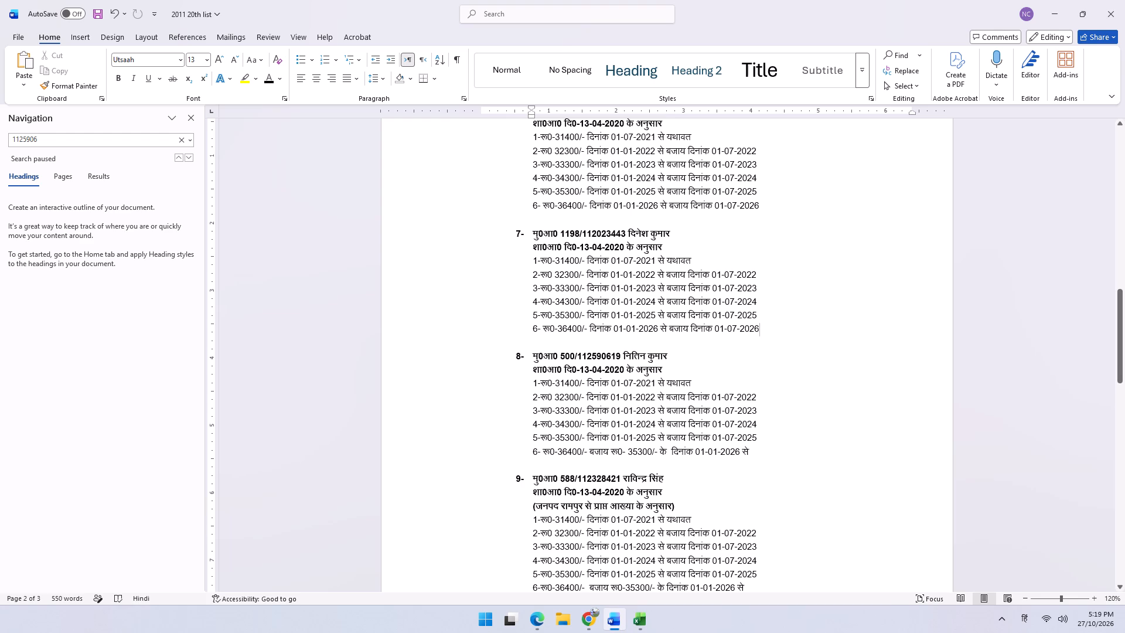
{"action": "key", "text": "Return"}
{"action": "key", "text": "ctrl+v"}
Insert blank separator lines between entries 7 and 8, reducing the second blank line's font size to 8.
{"action": "left_click", "coordinate": [771, 331]}
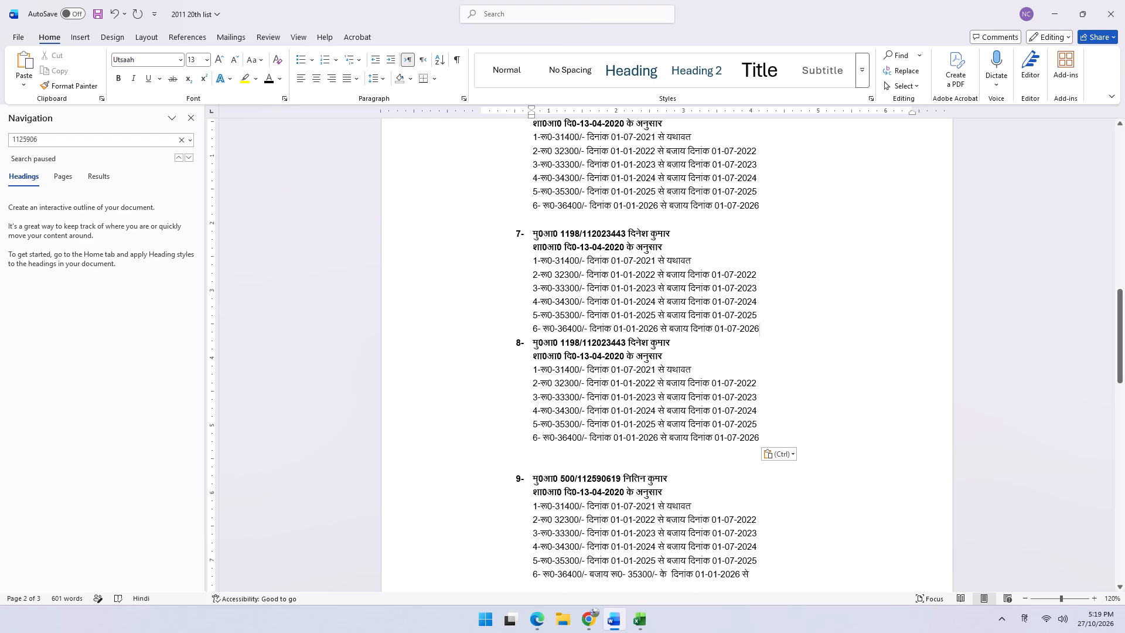
{"action": "key", "text": "Return"}
{"action": "key", "text": "Return"}
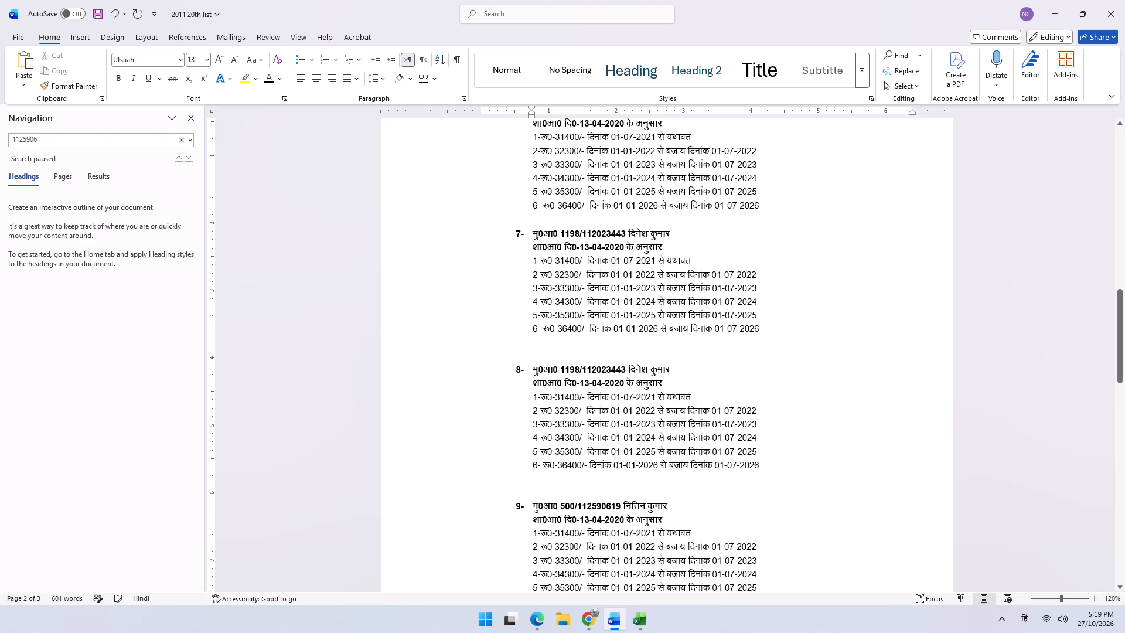
{"action": "key", "text": "ctrl+bracketleft"}
{"action": "key", "text": "ctrl+bracketleft"}
{"action": "key", "text": "ctrl+bracketleft"}
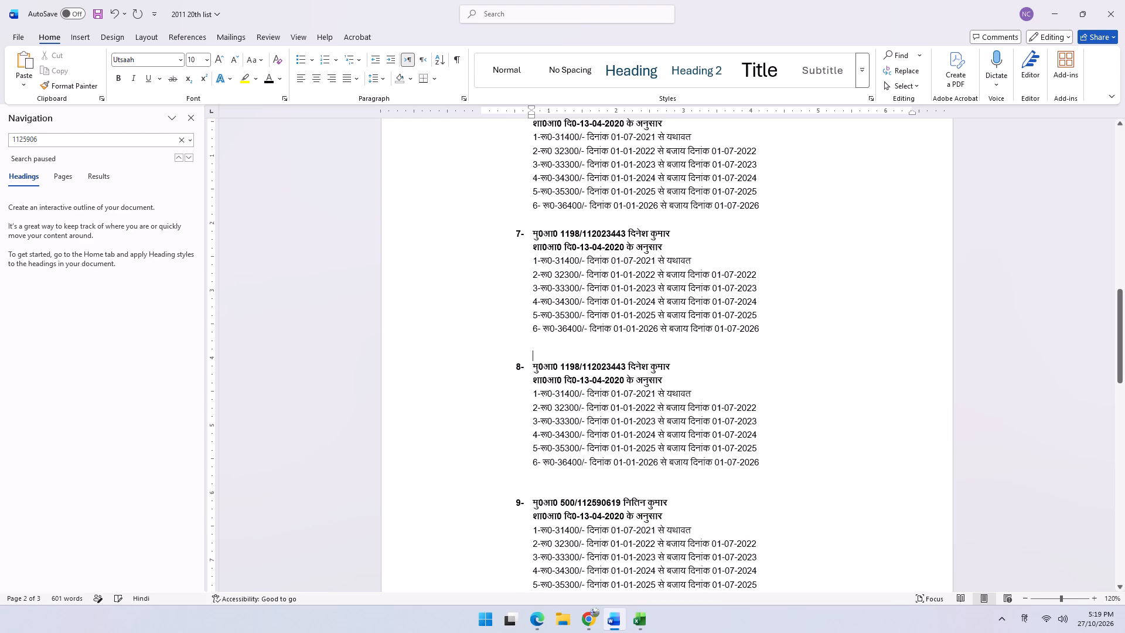
{"action": "key", "text": "ctrl+bracketleft"}
{"action": "key", "text": "ctrl+bracketleft"}
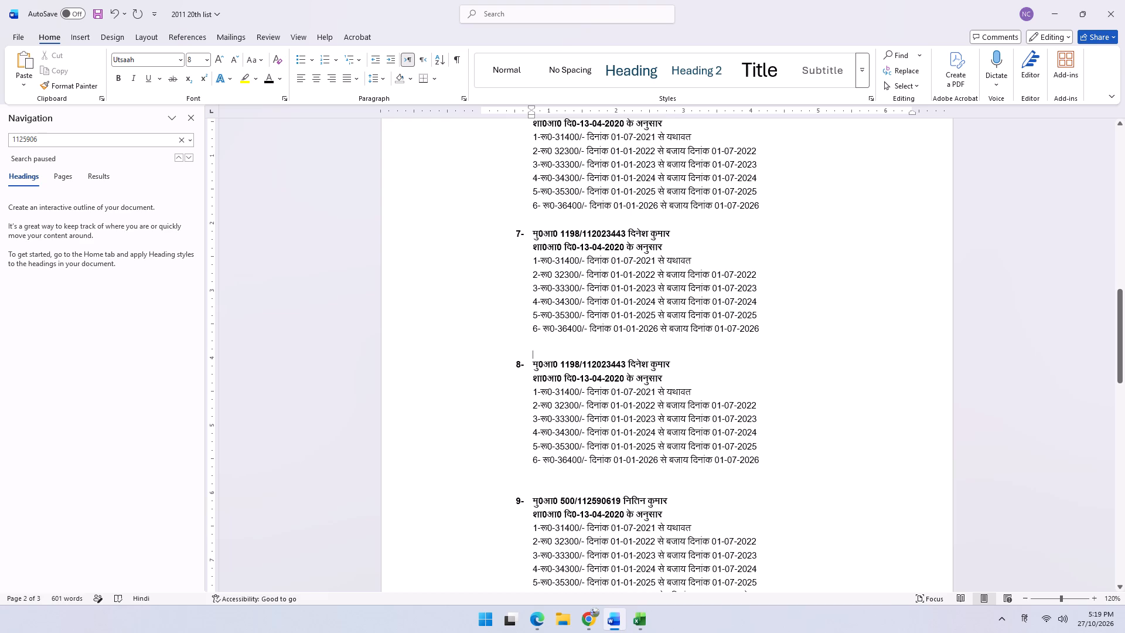
Replace the badge number, personnel number and name in the entry 8 heading with the next head constable's details.
{"action": "left_click_drag", "start_coordinate": [563, 363], "coordinate": [700, 364]}
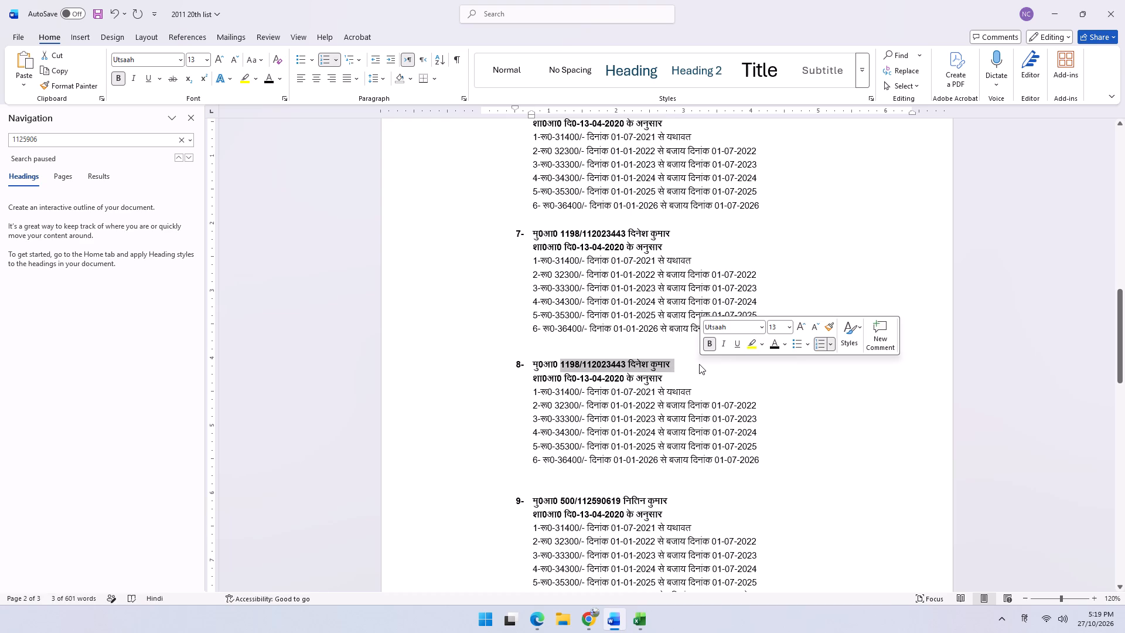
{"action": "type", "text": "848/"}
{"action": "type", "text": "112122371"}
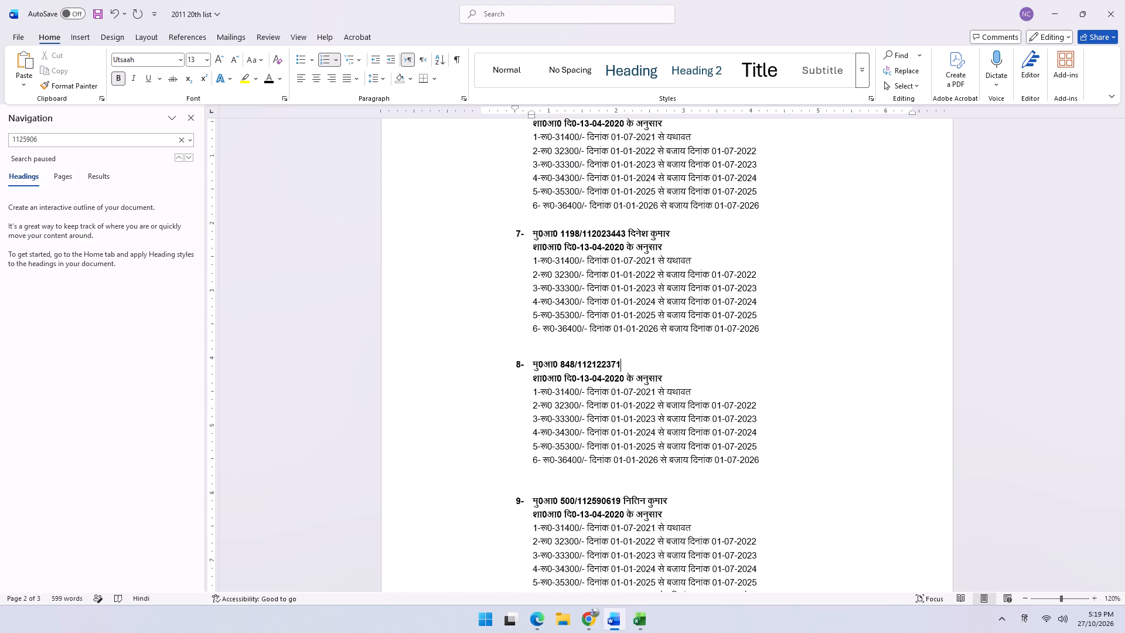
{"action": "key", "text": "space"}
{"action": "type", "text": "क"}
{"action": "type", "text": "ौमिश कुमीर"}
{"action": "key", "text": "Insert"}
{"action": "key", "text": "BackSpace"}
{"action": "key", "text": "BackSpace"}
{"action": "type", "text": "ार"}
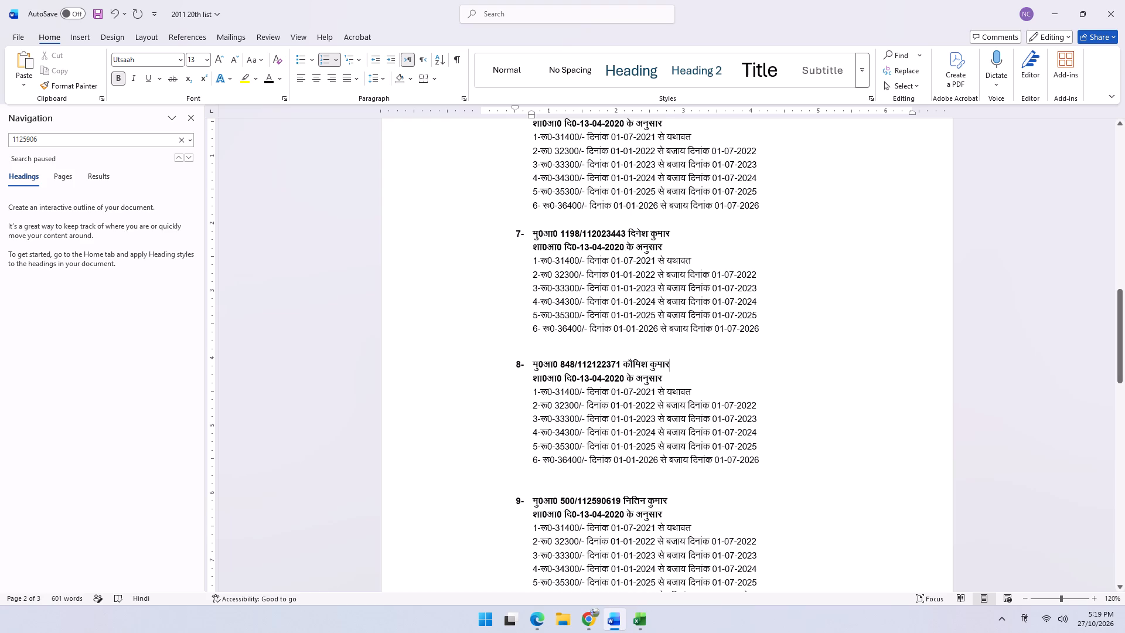
Remove the extra blank line between entries 8 and 9.
{"action": "left_click", "coordinate": [595, 484]}
{"action": "key", "text": "Delete"}
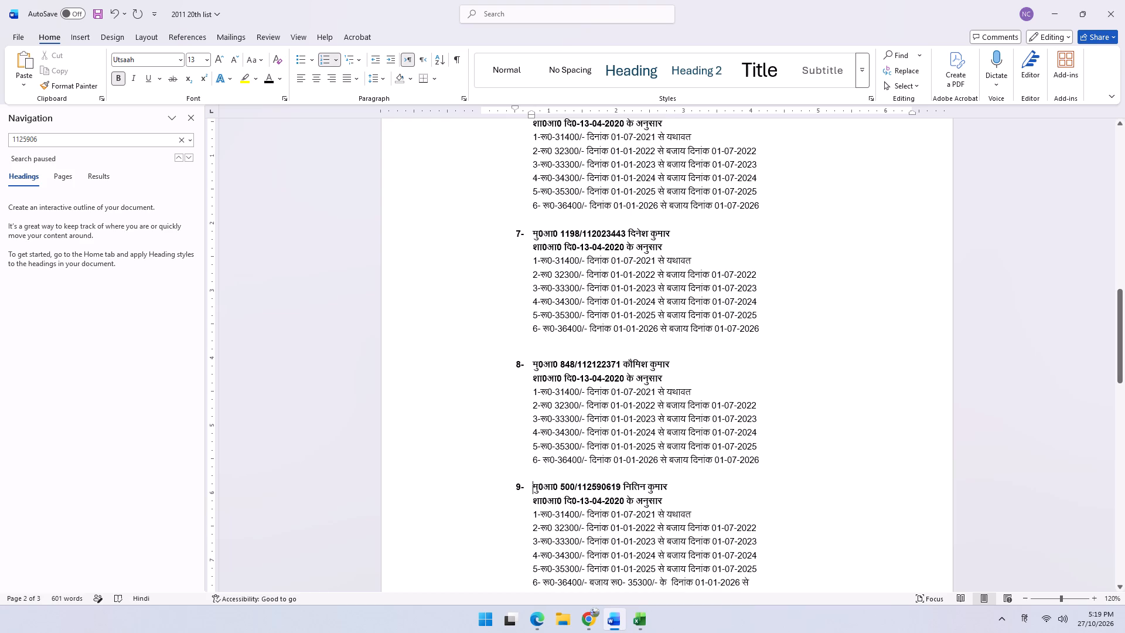
Add blank lines below entry 8 and paste a copy of the entry 9 block there, above the original.
{"action": "left_click_drag", "start_coordinate": [781, 465], "coordinate": [507, 369]}
{"action": "key", "text": "ctrl+c"}
{"action": "left_click", "coordinate": [772, 454]}
{"action": "key", "text": "Return"}
{"action": "key", "text": "Return"}
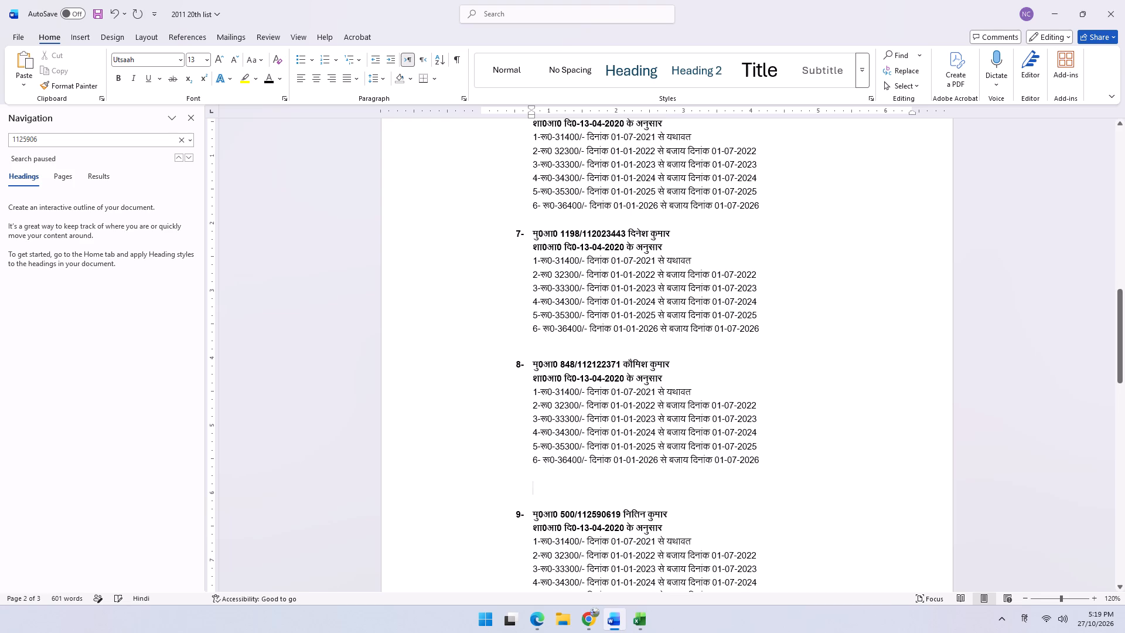
{"action": "scroll", "coordinate": [848, 471], "scroll_direction": "down", "scroll_amount": 4}
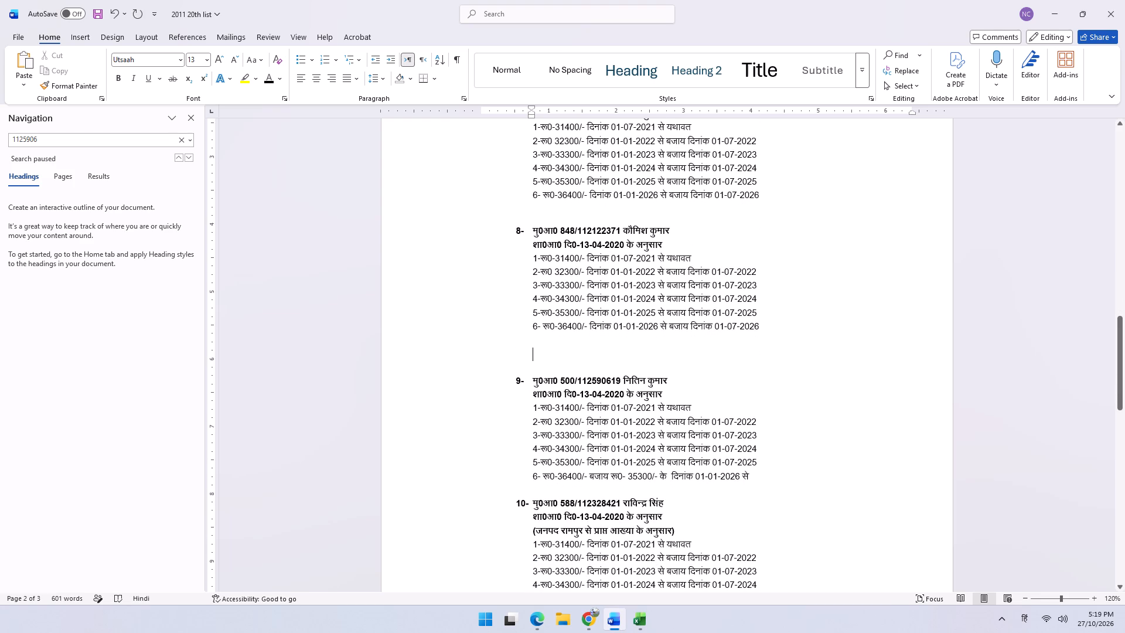
{"action": "left_click_drag", "start_coordinate": [768, 482], "coordinate": [512, 373]}
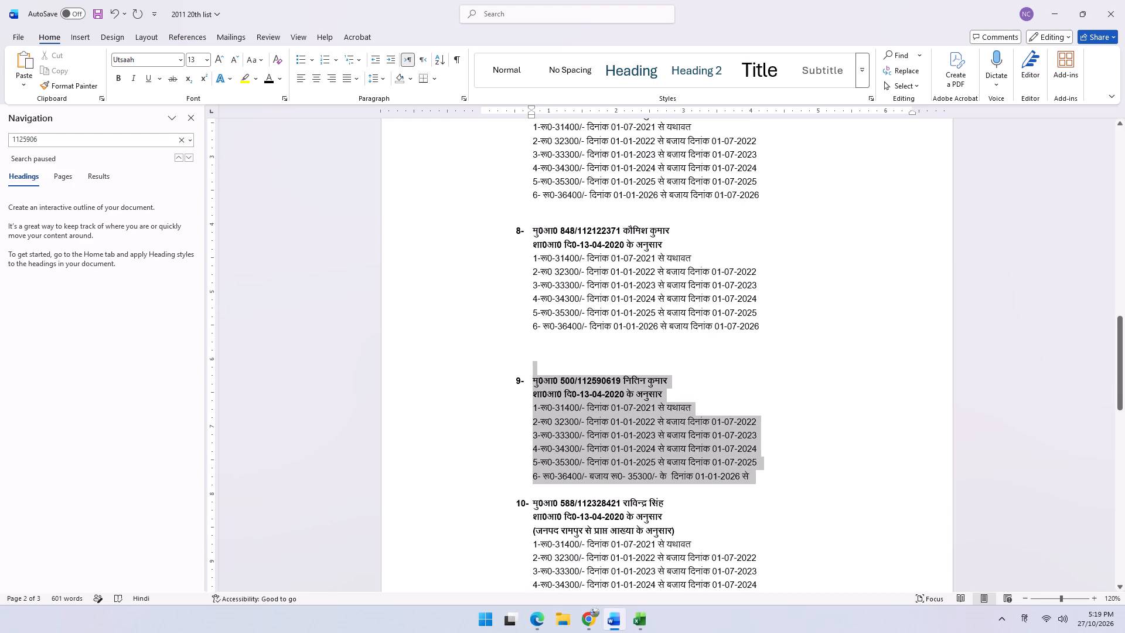
{"action": "left_click_drag", "start_coordinate": [512, 373], "coordinate": [511, 380]}
{"action": "key", "text": "ctrl+c"}
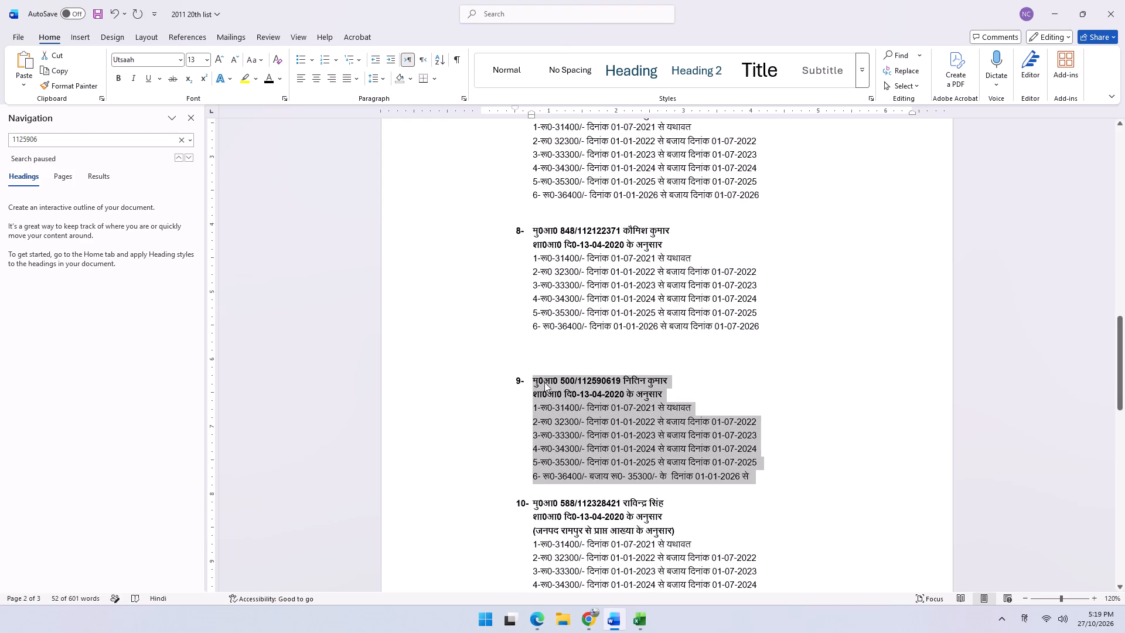
{"action": "left_click", "coordinate": [786, 334]}
{"action": "key", "text": "Return"}
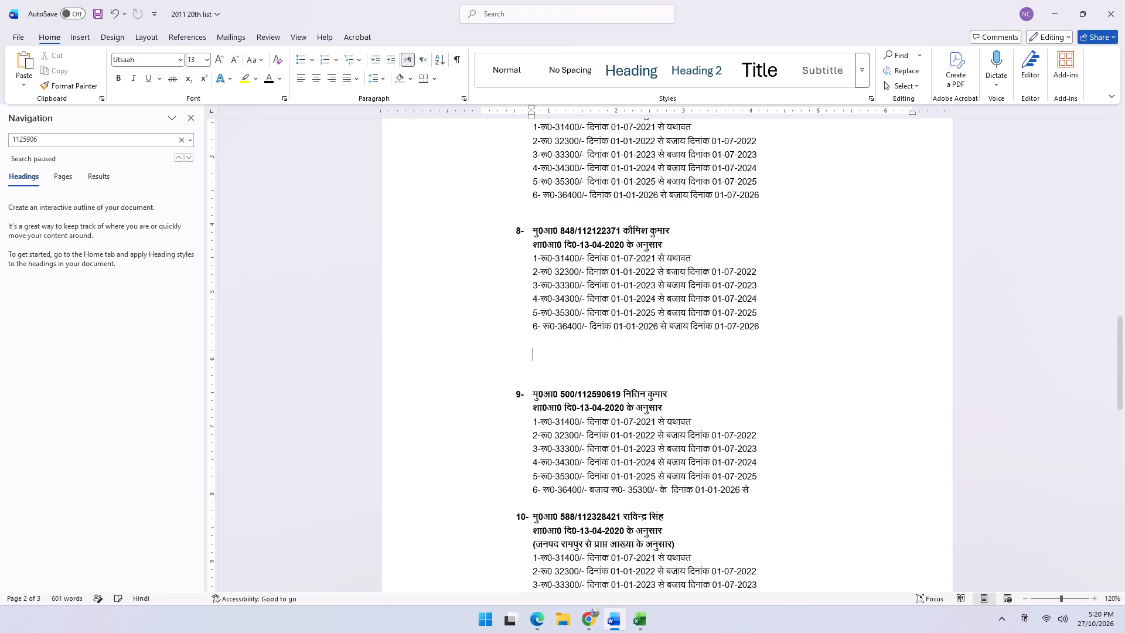
{"action": "key", "text": "ctrl+v"}
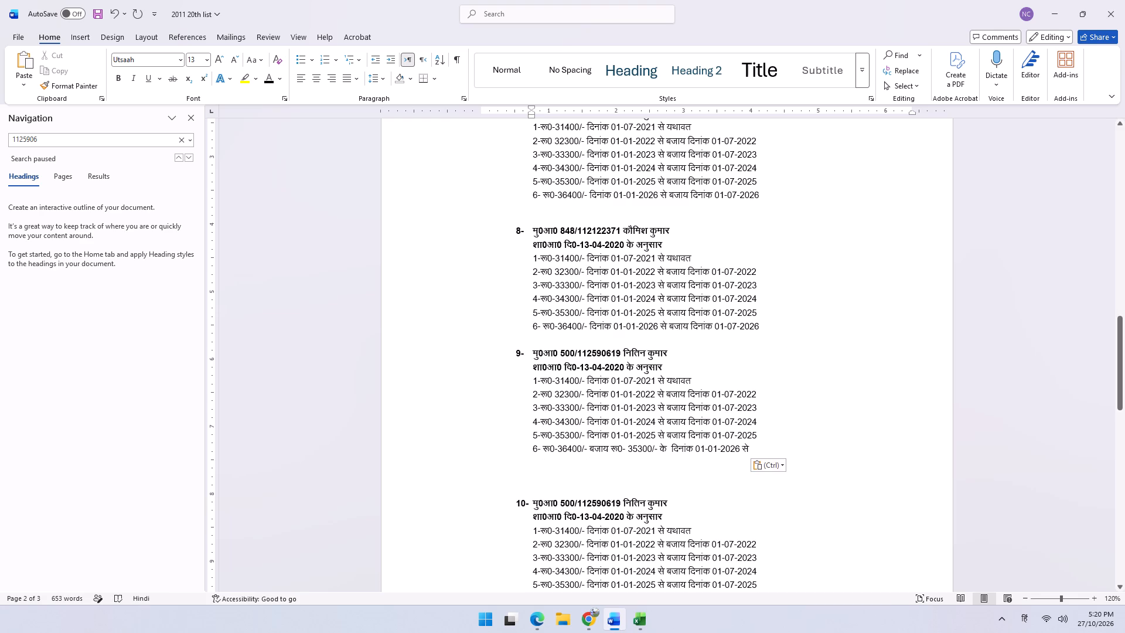
Replace the badge number, personnel number and name in the new entry 9 heading with the next head constable's details.
{"action": "left_click_drag", "start_coordinate": [562, 352], "coordinate": [668, 355]}
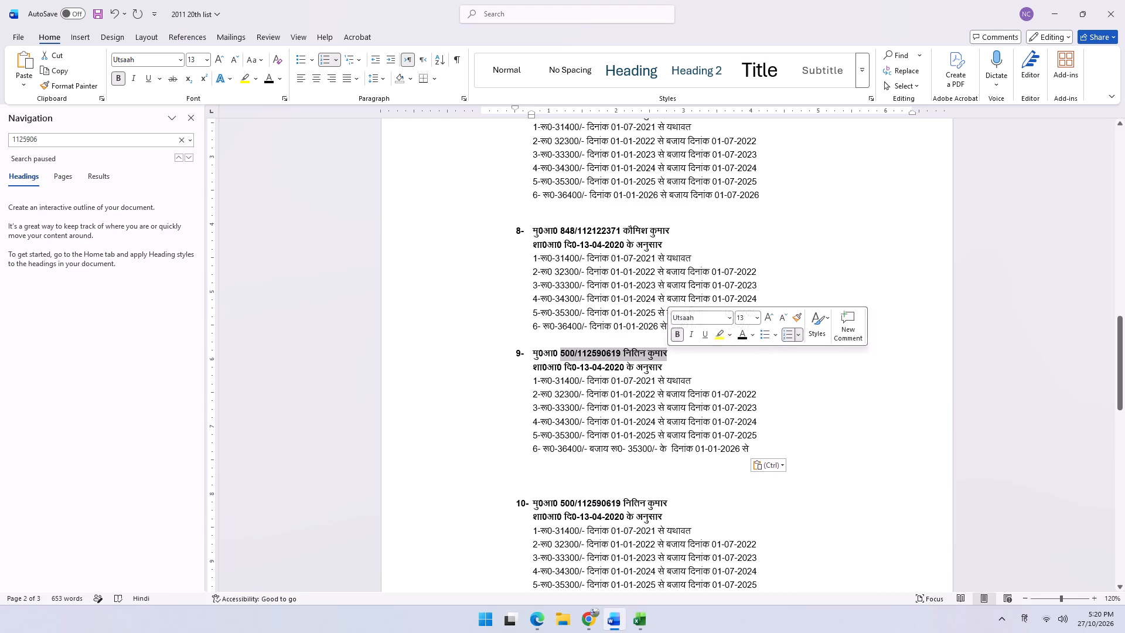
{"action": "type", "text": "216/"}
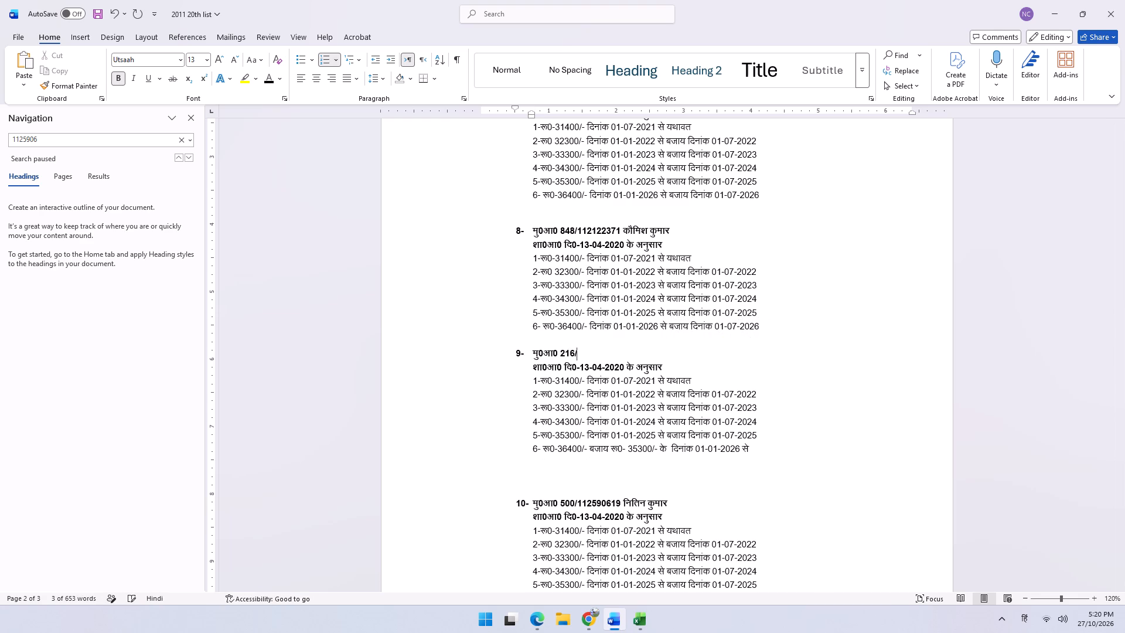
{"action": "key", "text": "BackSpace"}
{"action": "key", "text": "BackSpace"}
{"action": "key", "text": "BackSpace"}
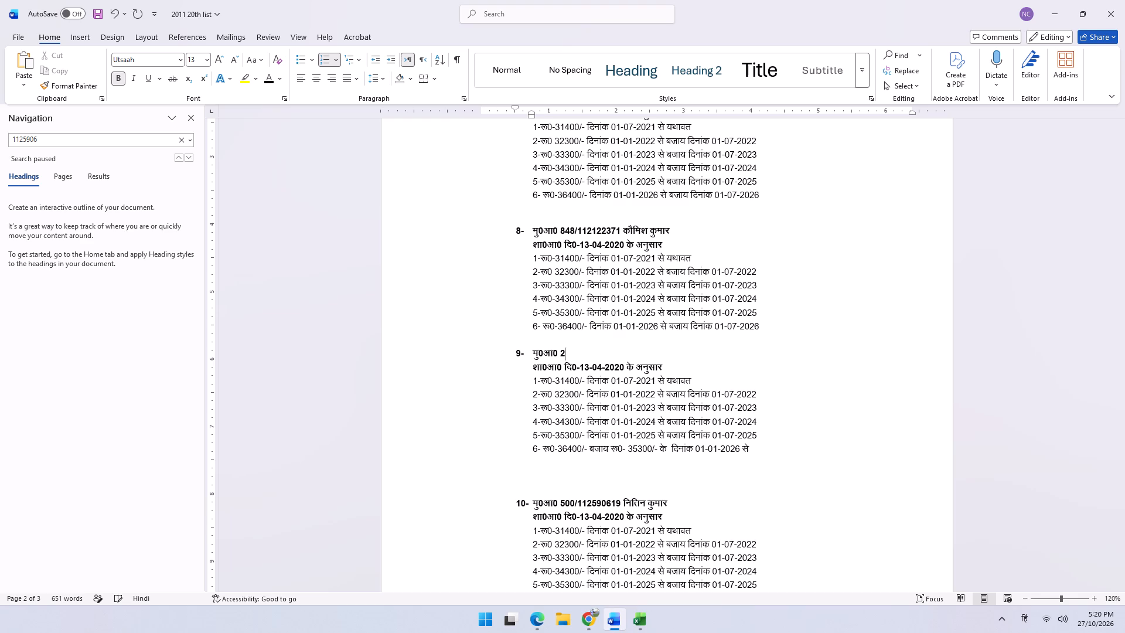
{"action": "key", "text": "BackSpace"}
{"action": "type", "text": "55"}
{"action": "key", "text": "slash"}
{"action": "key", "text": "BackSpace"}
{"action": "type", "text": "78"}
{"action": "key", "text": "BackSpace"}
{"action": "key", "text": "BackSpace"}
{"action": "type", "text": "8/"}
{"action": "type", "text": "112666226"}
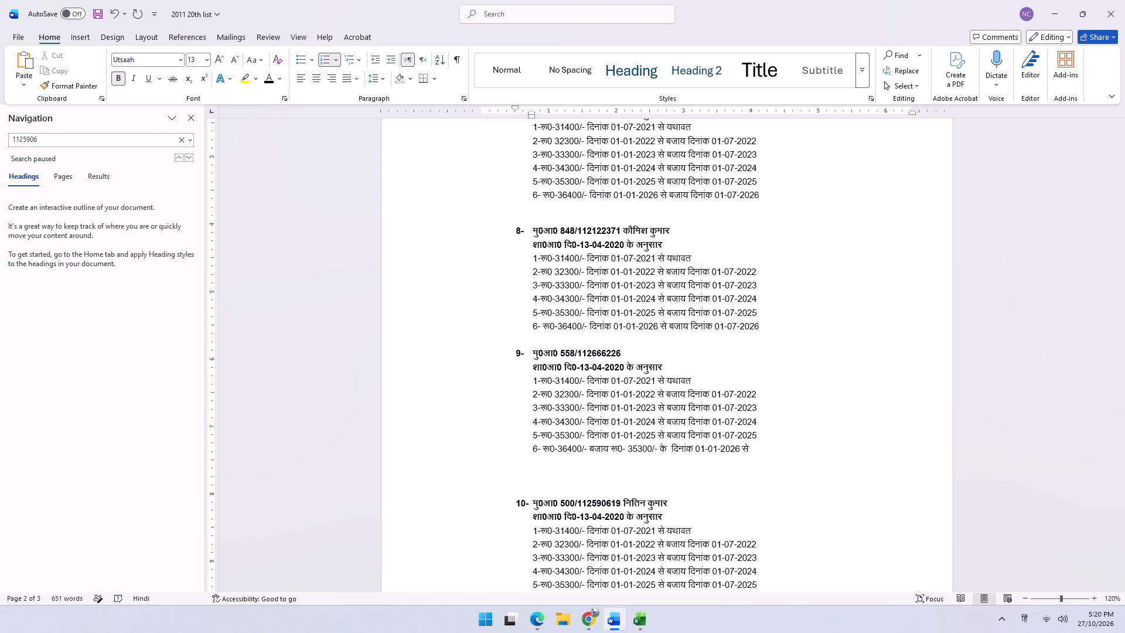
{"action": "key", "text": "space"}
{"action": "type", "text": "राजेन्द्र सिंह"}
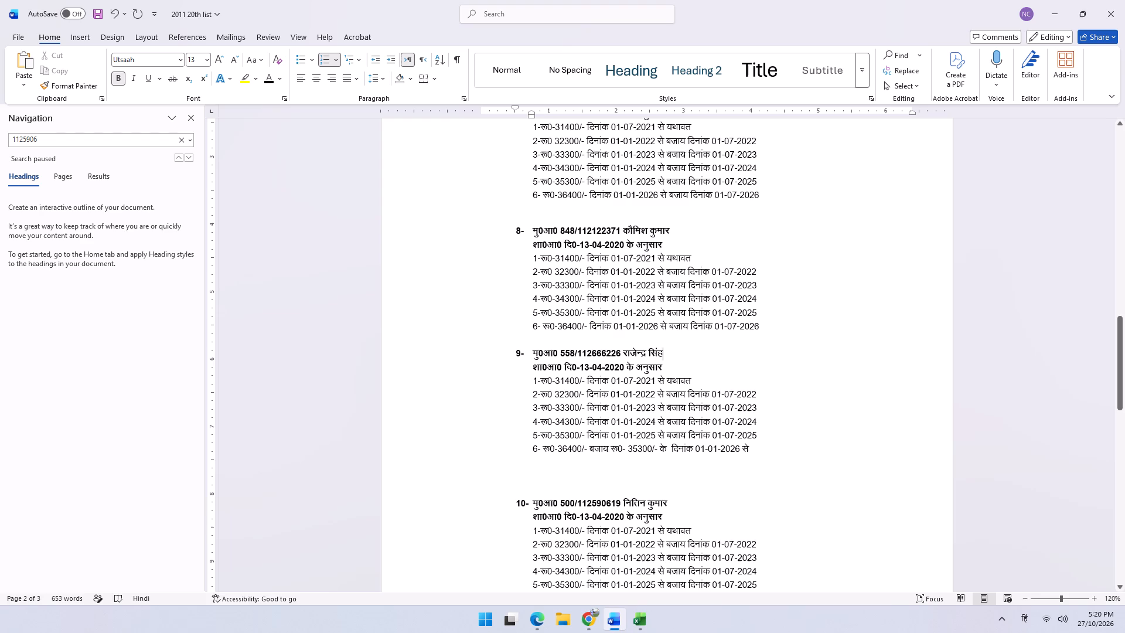
Copy the new entry 9 block, paste it below as entry 10, and delete one surplus blank line after it.
{"action": "left_click_drag", "start_coordinate": [752, 451], "coordinate": [524, 358]}
{"action": "key", "text": "ctrl+c"}
{"action": "left_click", "coordinate": [775, 457]}
{"action": "key", "text": "Return"}
{"action": "key", "text": "ctrl+v"}
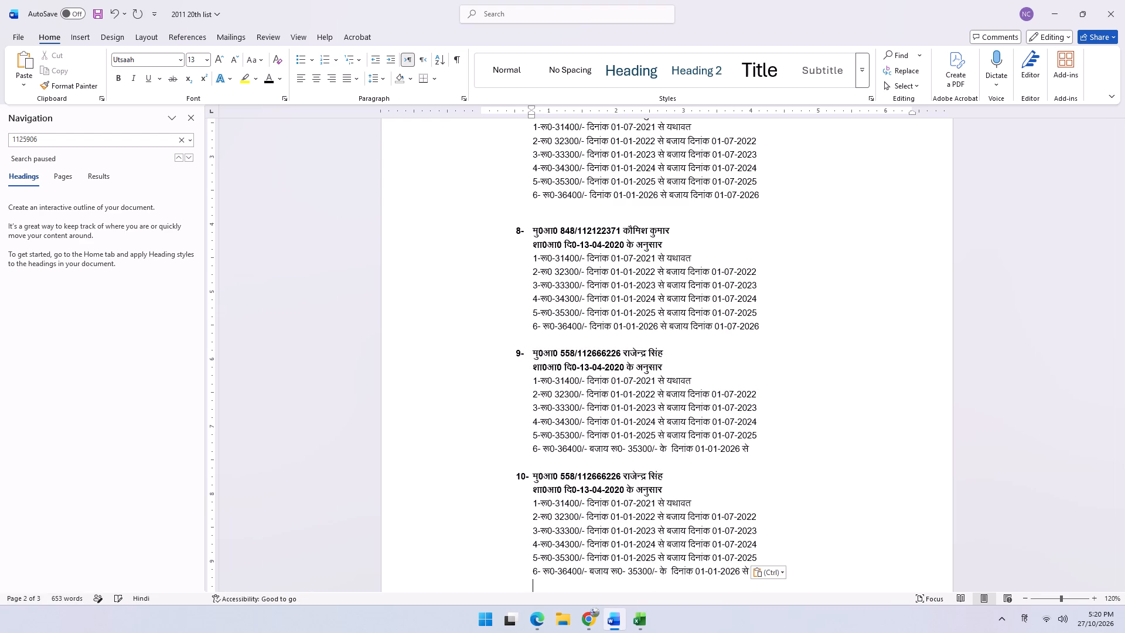
{"action": "scroll", "coordinate": [759, 484], "scroll_direction": "down", "scroll_amount": 3}
{"action": "key", "text": "Delete"}
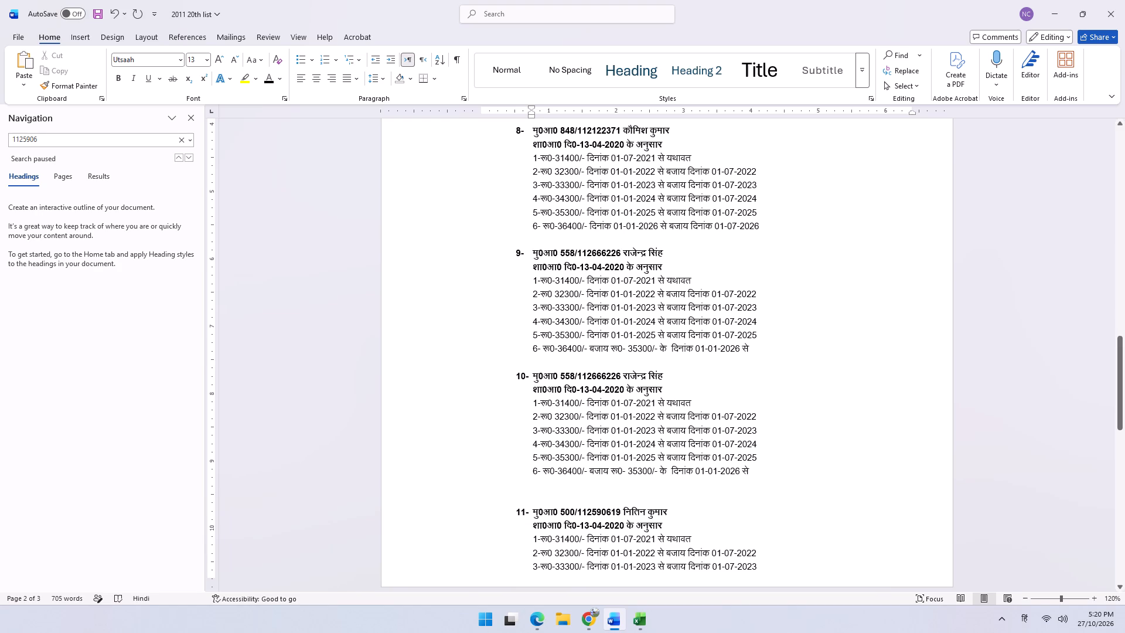
Look over the entries following entry 10 and their layout across the page break.
{"action": "scroll", "coordinate": [558, 311], "scroll_direction": "down", "scroll_amount": 3}
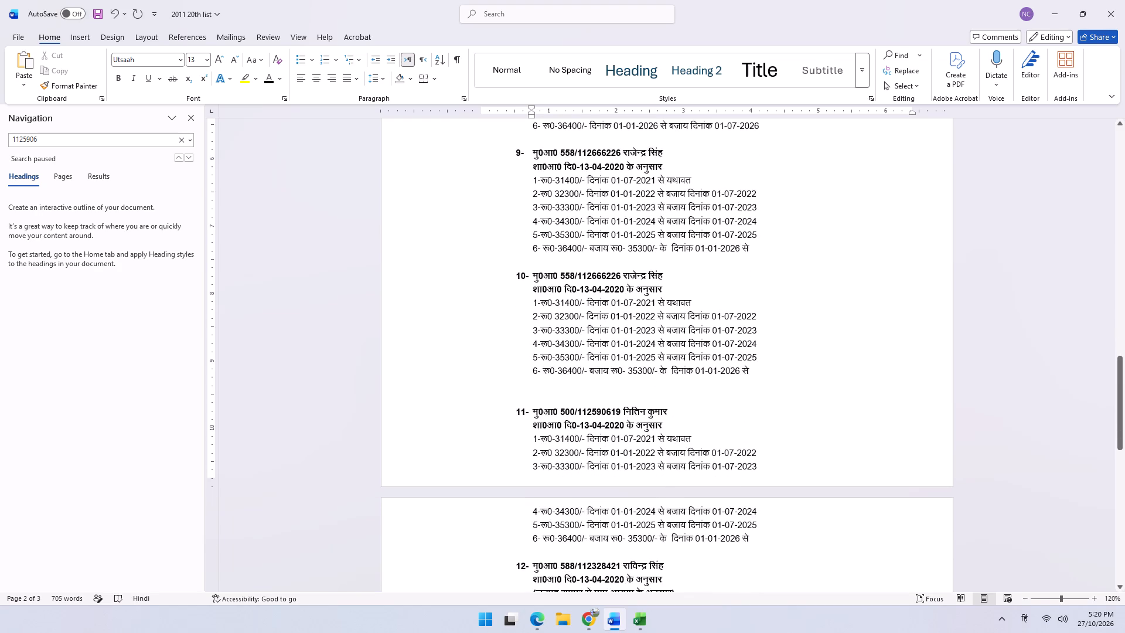
{"action": "scroll", "coordinate": [558, 313], "scroll_direction": "down", "scroll_amount": 7}
{"action": "scroll", "coordinate": [558, 313], "scroll_direction": "up", "scroll_amount": 1}
{"action": "scroll", "coordinate": [558, 313], "scroll_direction": "down", "scroll_amount": 1}
{"action": "scroll", "coordinate": [558, 313], "scroll_direction": "up", "scroll_amount": 4}
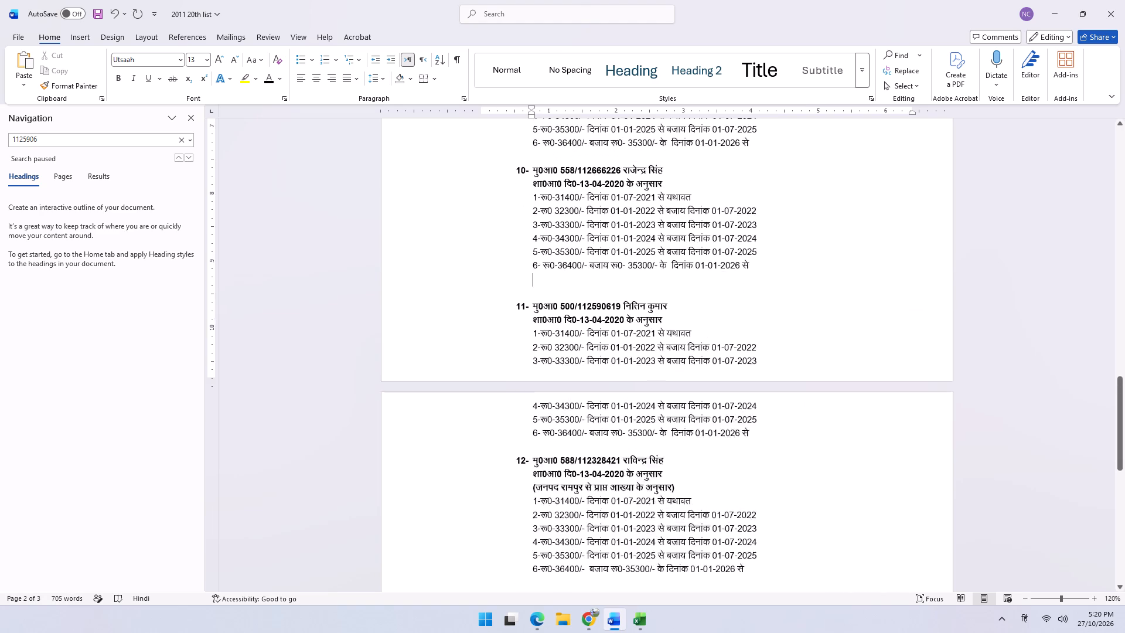
Replace the badge number, personnel number and name in the entry 11 heading with the next head constable's details.
{"action": "scroll", "coordinate": [562, 311], "scroll_direction": "up", "scroll_amount": 2}
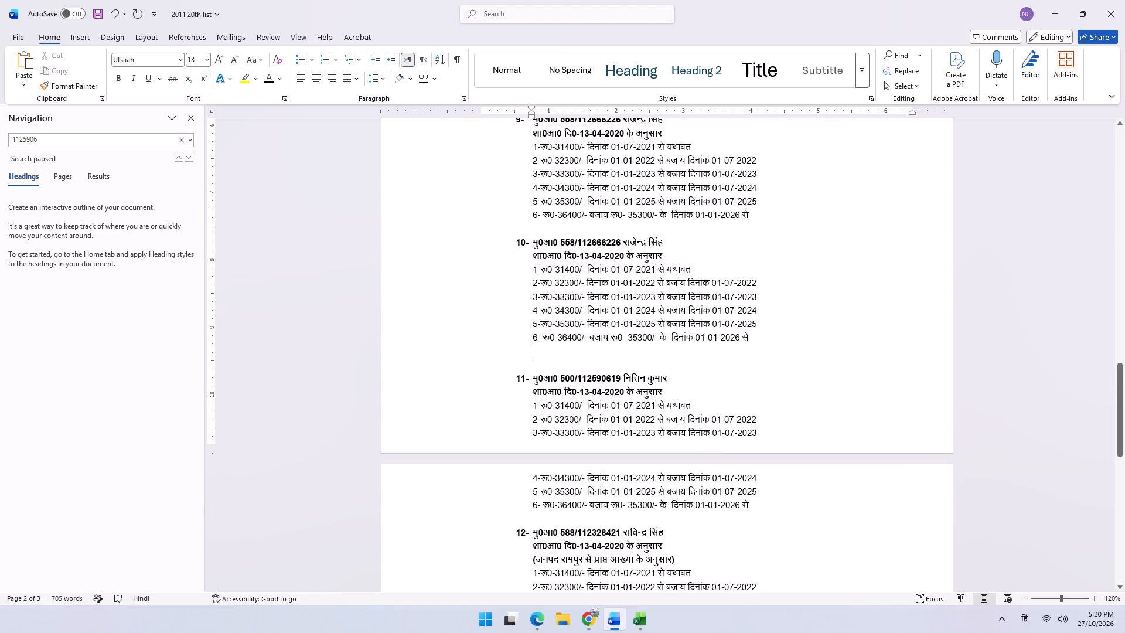
{"action": "left_click_drag", "start_coordinate": [561, 378], "coordinate": [687, 378]}
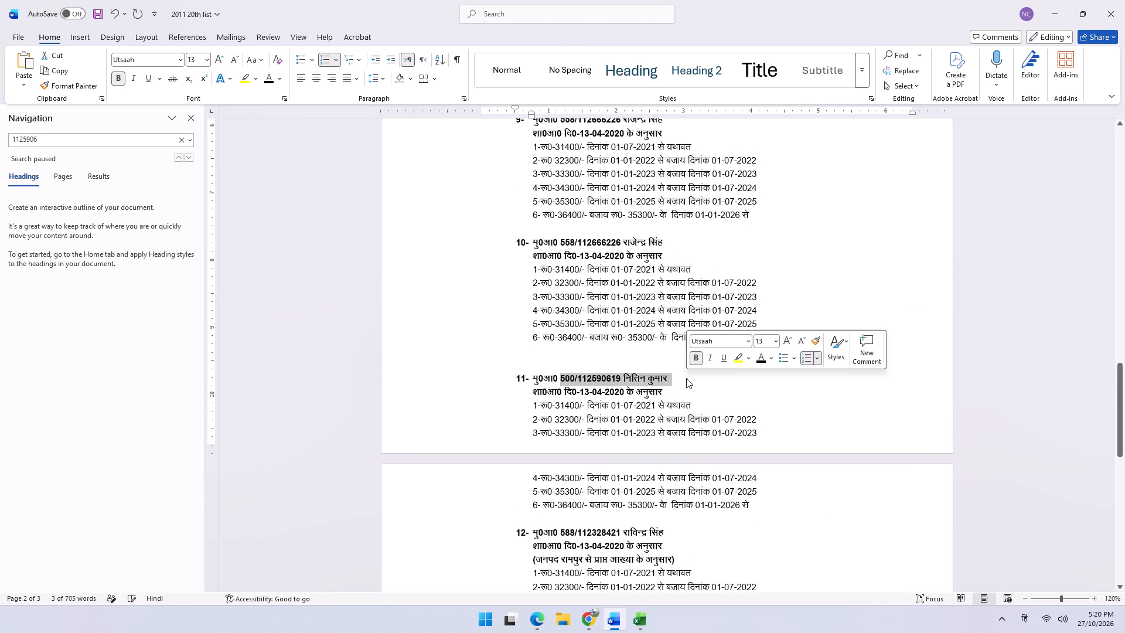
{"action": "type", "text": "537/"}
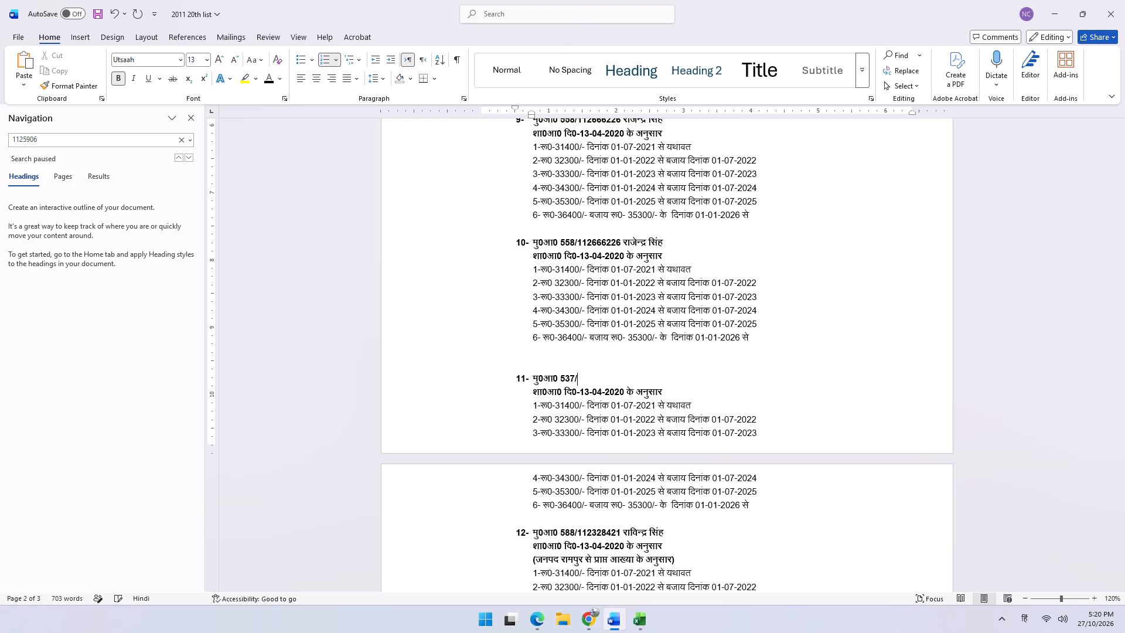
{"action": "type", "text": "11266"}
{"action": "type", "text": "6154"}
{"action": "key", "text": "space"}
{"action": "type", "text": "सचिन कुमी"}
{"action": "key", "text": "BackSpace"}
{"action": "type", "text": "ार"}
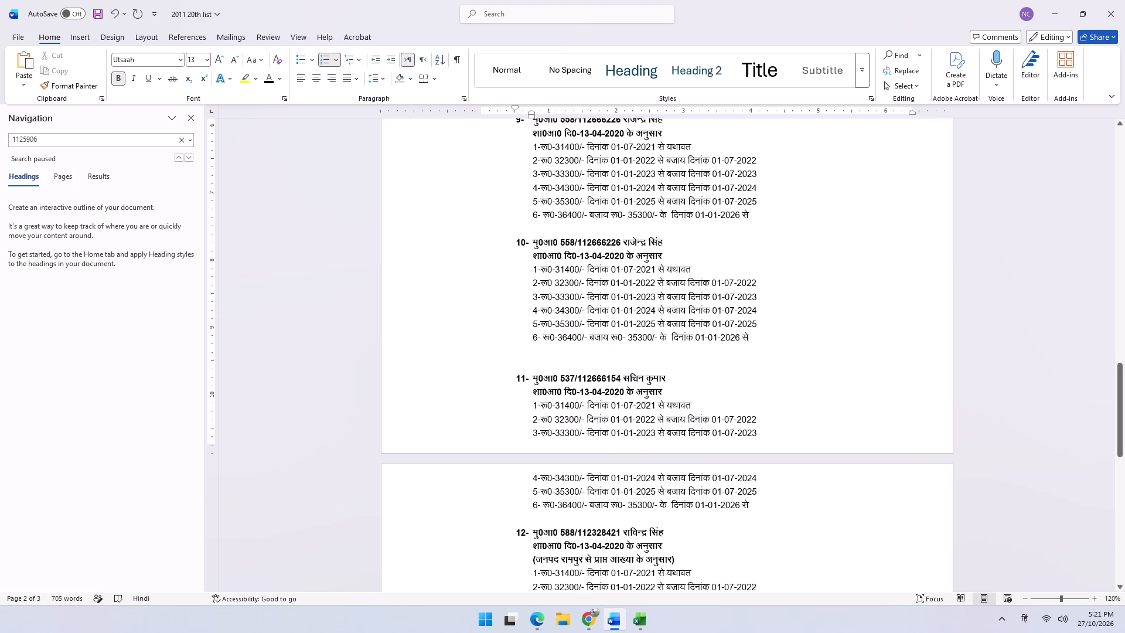
Insert seven blank lines after the last line of entry 10 to push entry 11 onto page 3.
{"action": "scroll", "coordinate": [662, 377], "scroll_direction": "down", "scroll_amount": 2}
{"action": "scroll", "coordinate": [644, 309], "scroll_direction": "down", "scroll_amount": 4}
{"action": "scroll", "coordinate": [710, 261], "scroll_direction": "up", "scroll_amount": 4}
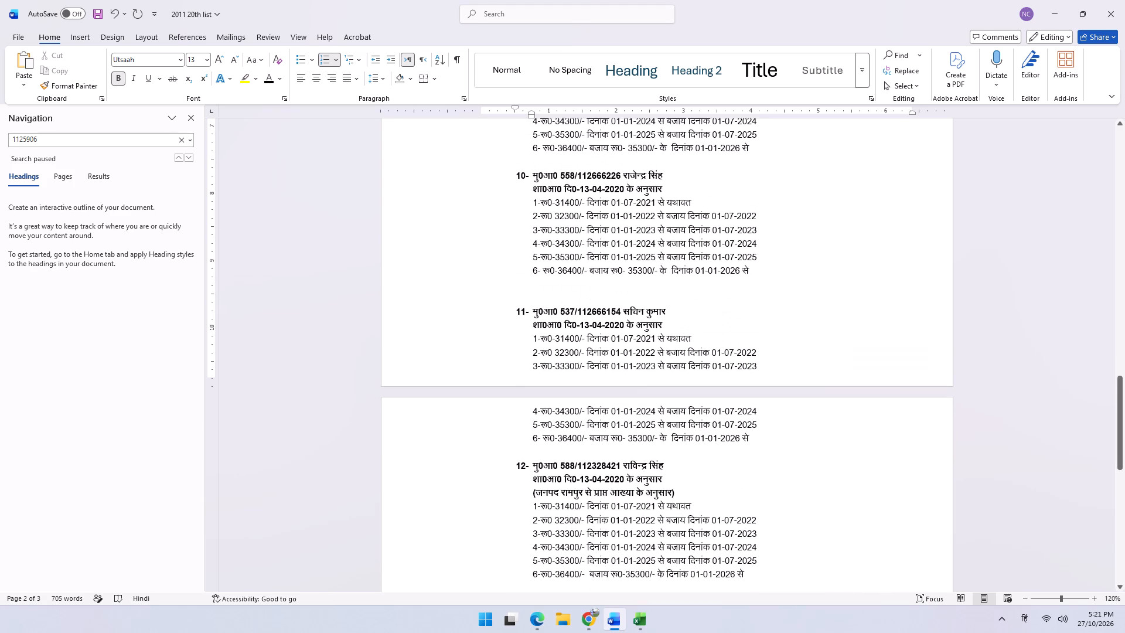
{"action": "left_click", "coordinate": [772, 270]}
{"action": "key", "text": "Return"}
{"action": "key", "text": "Return"}
{"action": "key", "text": "Return"}
{"action": "key", "text": "Return"}
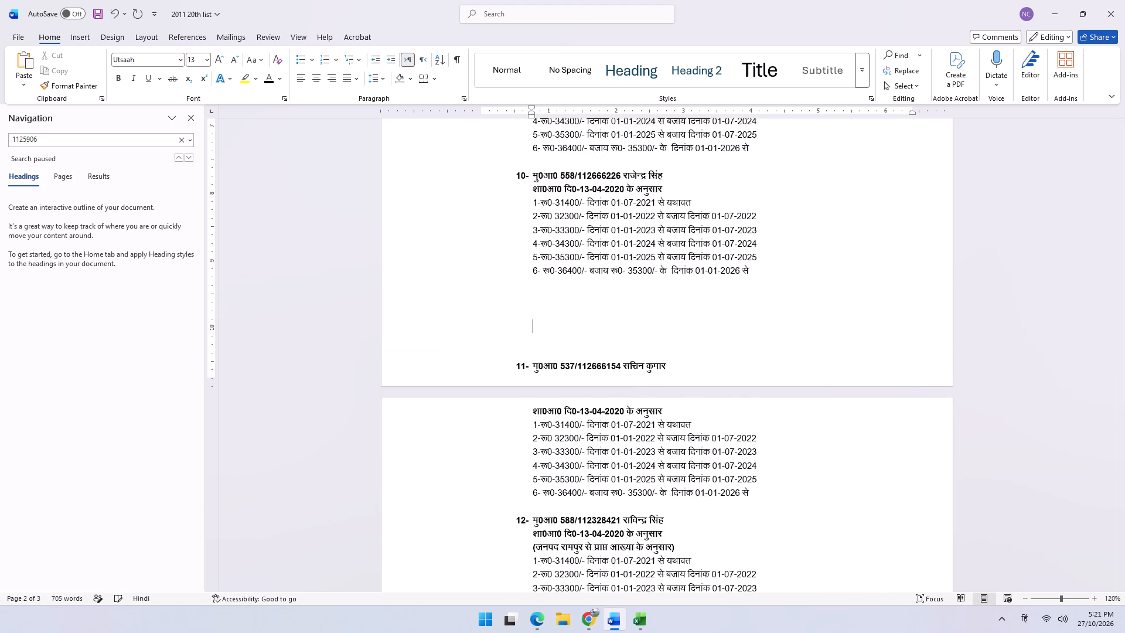
{"action": "key", "text": "Return"}
{"action": "key", "text": "Return"}
{"action": "key", "text": "Return"}
Insert three blank lines above entry 6 at the start of page 2.
{"action": "scroll", "coordinate": [765, 267], "scroll_direction": "up", "scroll_amount": 11}
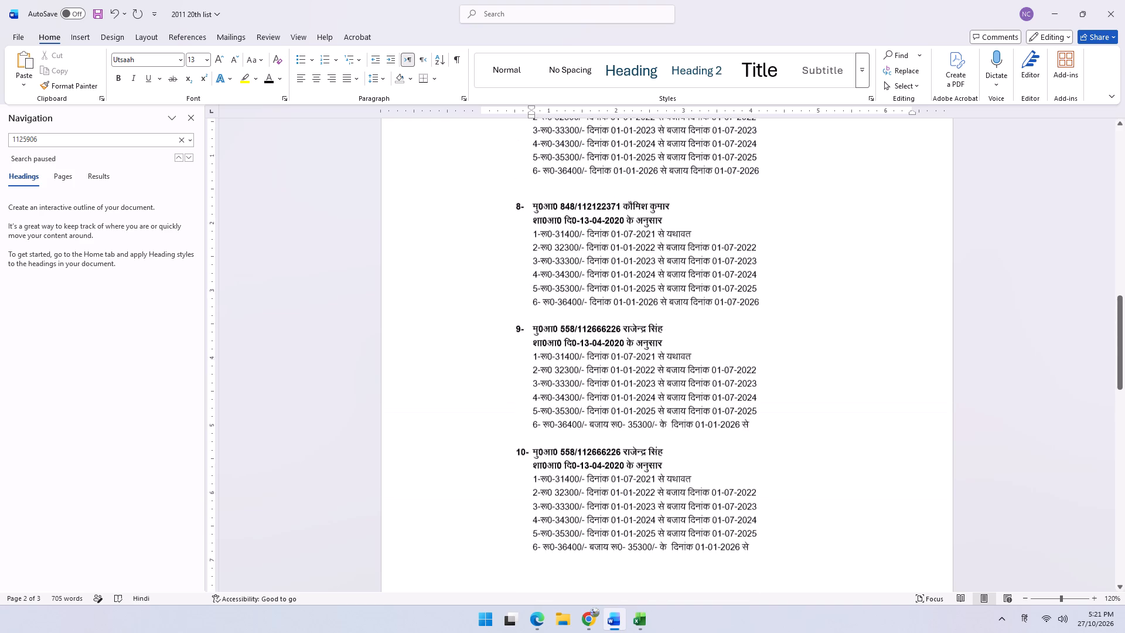
{"action": "scroll", "coordinate": [766, 267], "scroll_direction": "up", "scroll_amount": 8}
{"action": "left_click", "coordinate": [514, 302]}
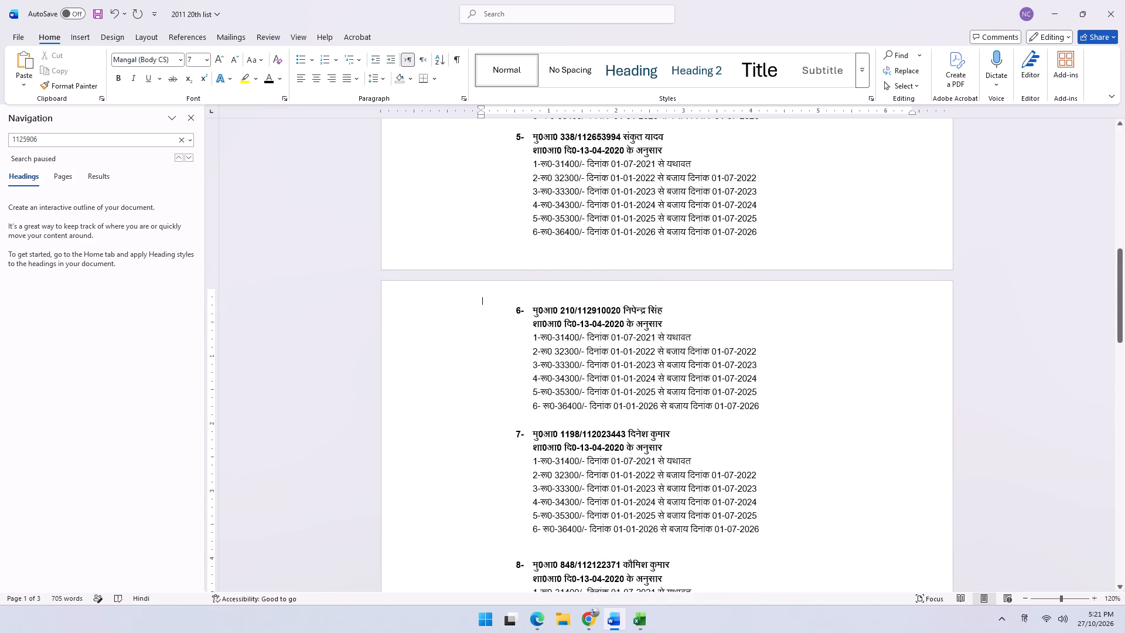
{"action": "key", "text": "Return"}
{"action": "key", "text": "Return"}
{"action": "key", "text": "Return"}
Check the spacing and page breaks of entries 6 to 12 across pages 2 and 3.
{"action": "scroll", "coordinate": [671, 322], "scroll_direction": "down", "scroll_amount": 8}
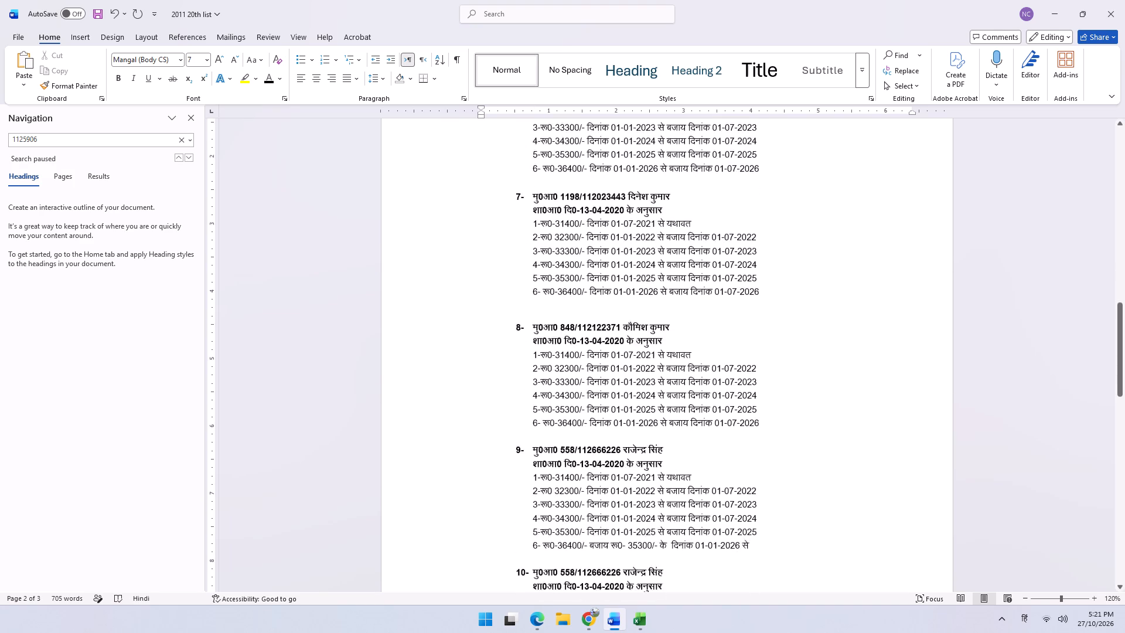
{"action": "scroll", "coordinate": [712, 306], "scroll_direction": "down", "scroll_amount": 13}
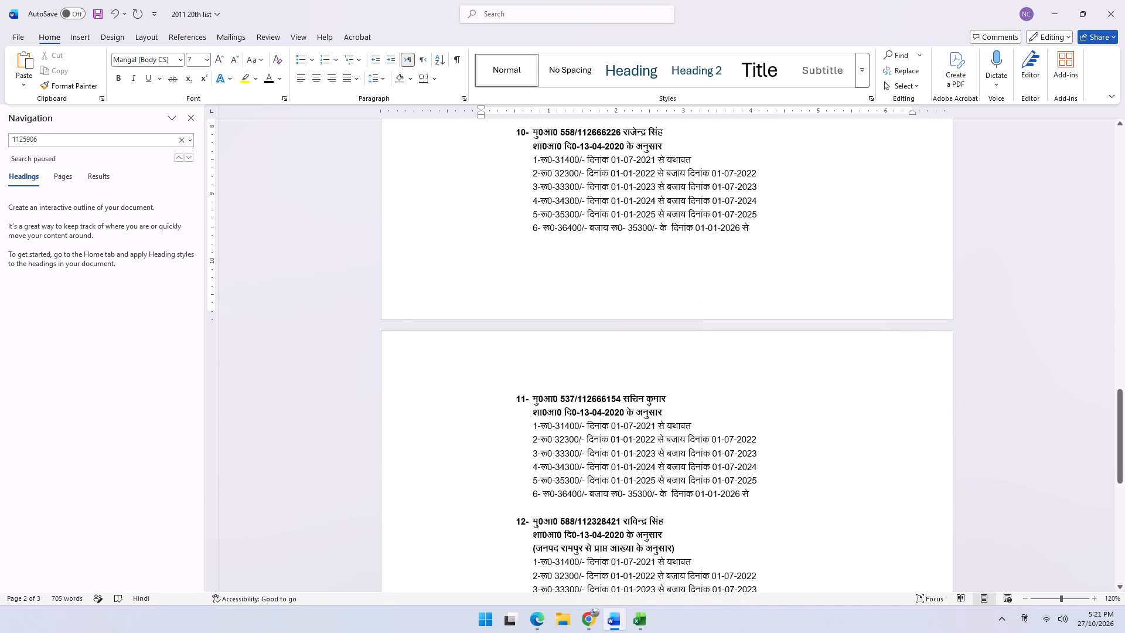
{"action": "scroll", "coordinate": [697, 315], "scroll_direction": "up", "scroll_amount": 9}
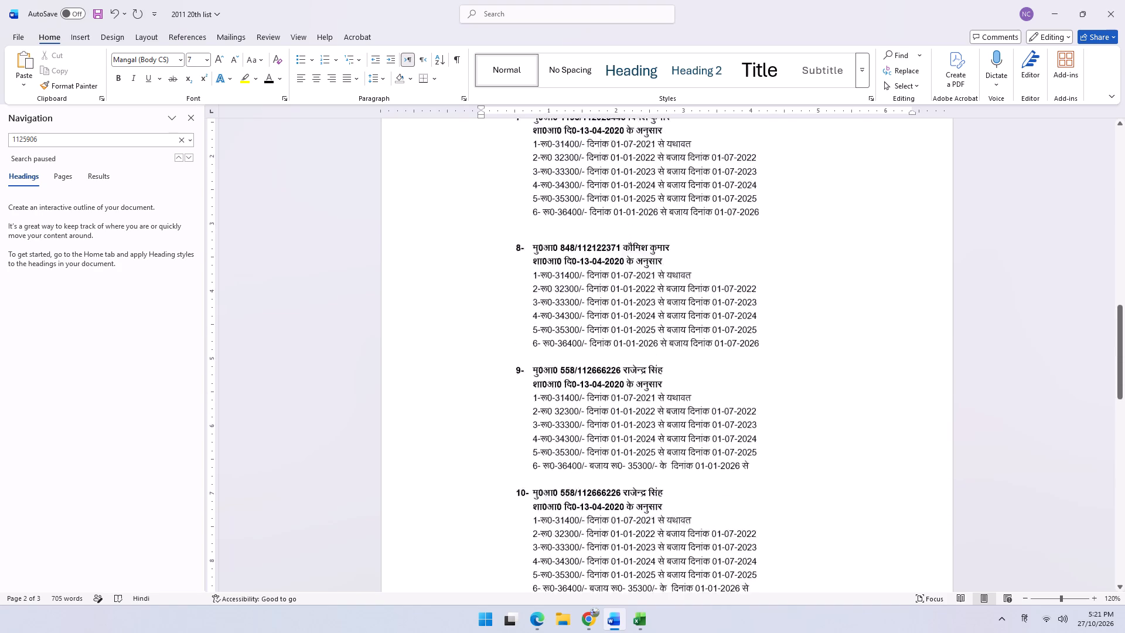
{"action": "scroll", "coordinate": [697, 315], "scroll_direction": "up", "scroll_amount": 10}
{"action": "scroll", "coordinate": [711, 325], "scroll_direction": "down", "scroll_amount": 12}
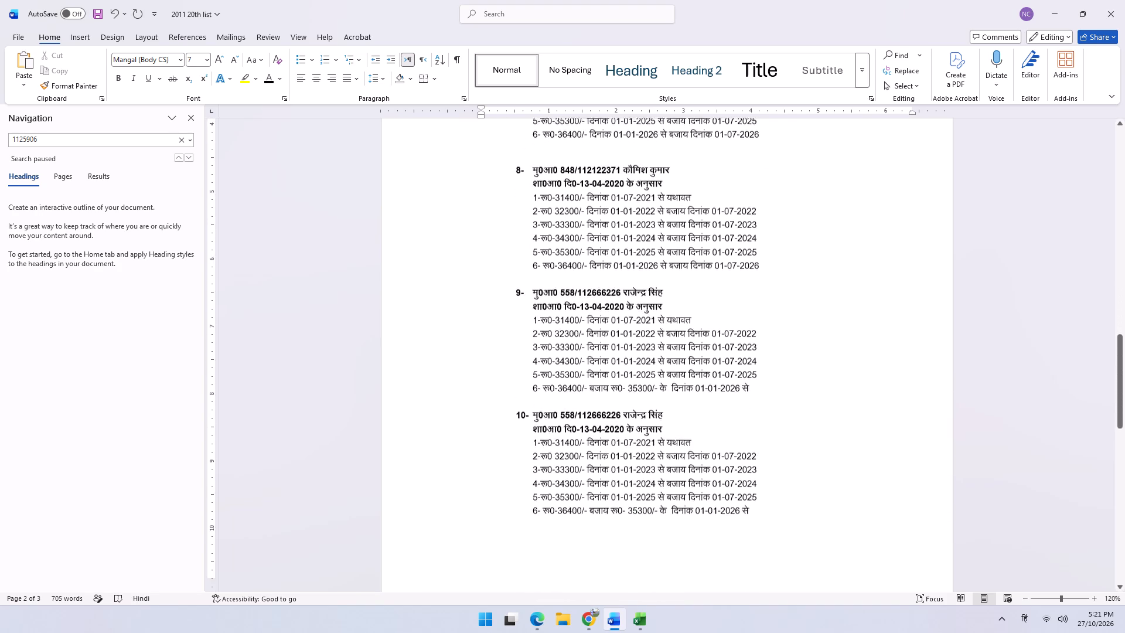
{"action": "scroll", "coordinate": [786, 355], "scroll_direction": "down", "scroll_amount": 15}
{"action": "scroll", "coordinate": [732, 347], "scroll_direction": "up", "scroll_amount": 5}
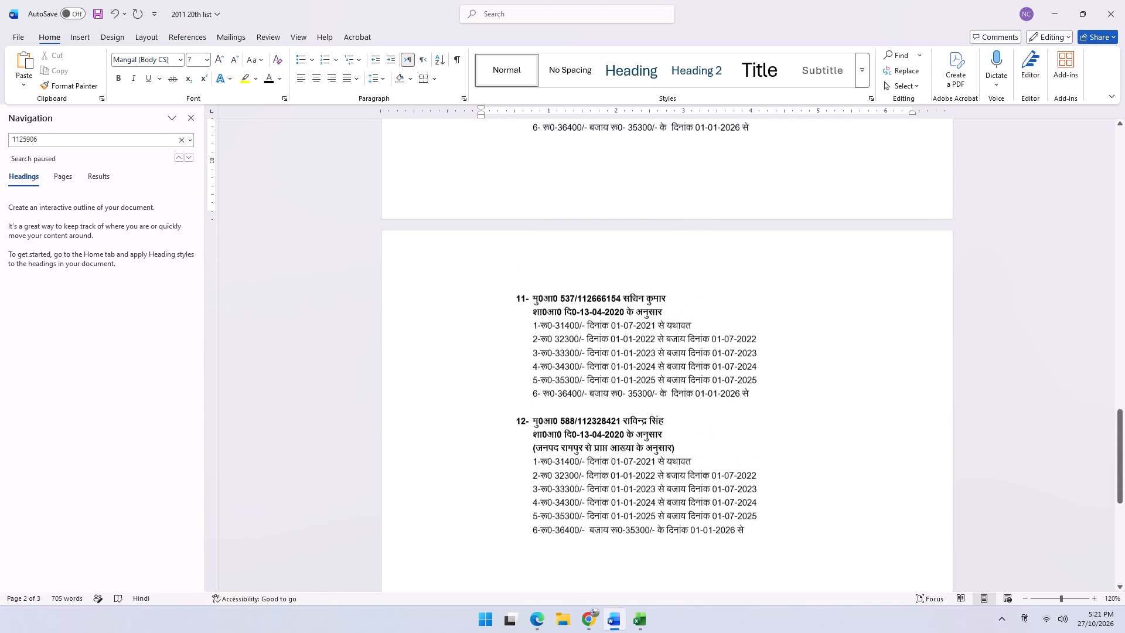
{"action": "left_click", "coordinate": [546, 267]}
{"action": "scroll", "coordinate": [857, 298], "scroll_direction": "up", "scroll_amount": 20}
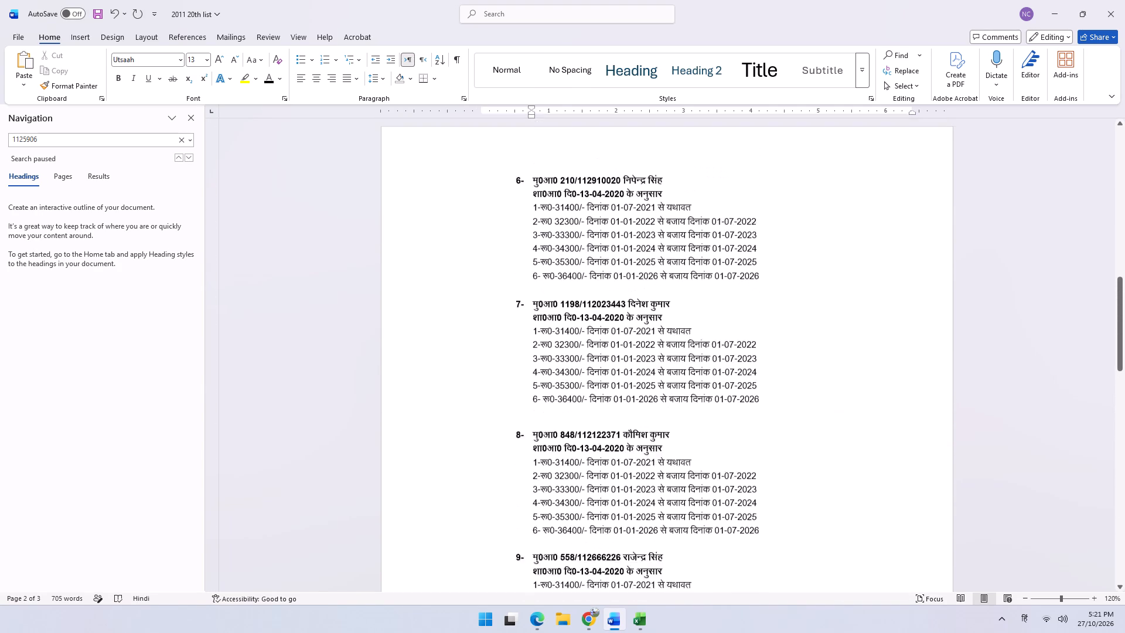
Print only page 2 of the order, using the Print Current Page option.
{"action": "left_click", "coordinate": [852, 358]}
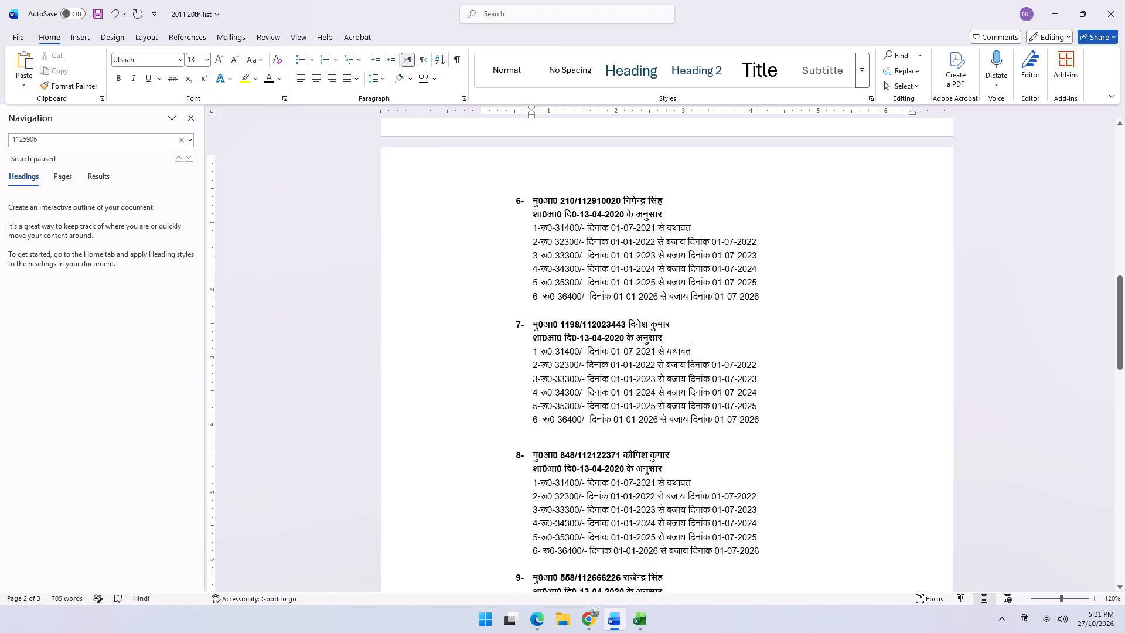
{"action": "key", "text": "ctrl+p"}
{"action": "left_click", "coordinate": [203, 214]}
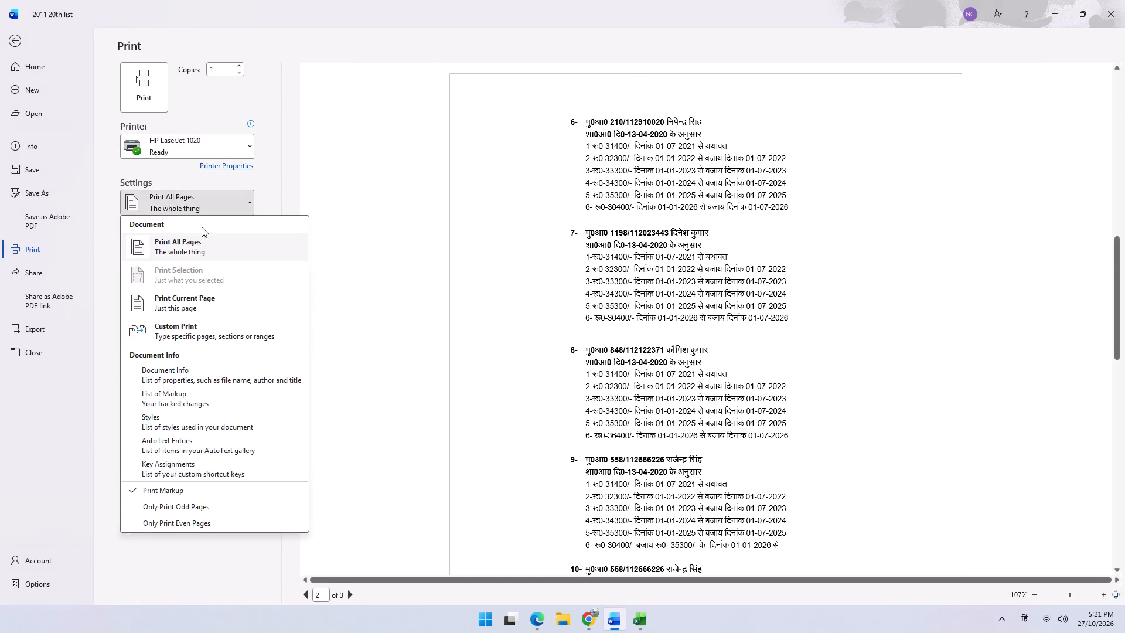
{"action": "left_click", "coordinate": [194, 289]}
{"action": "left_click", "coordinate": [148, 90]}
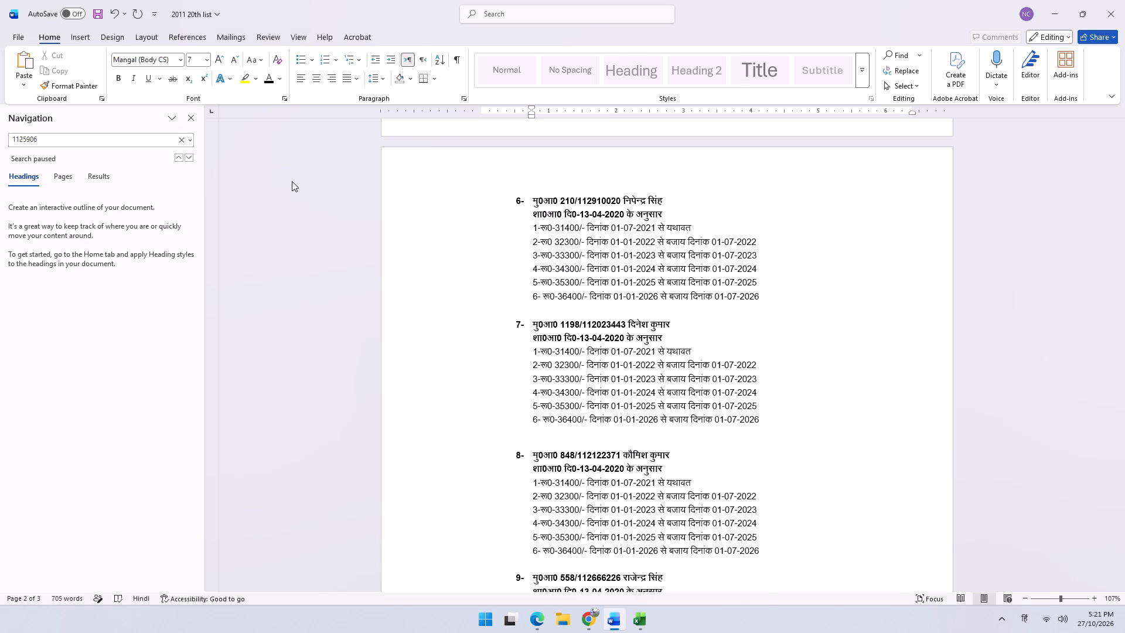
{"action": "left_click", "coordinate": [598, 340]}
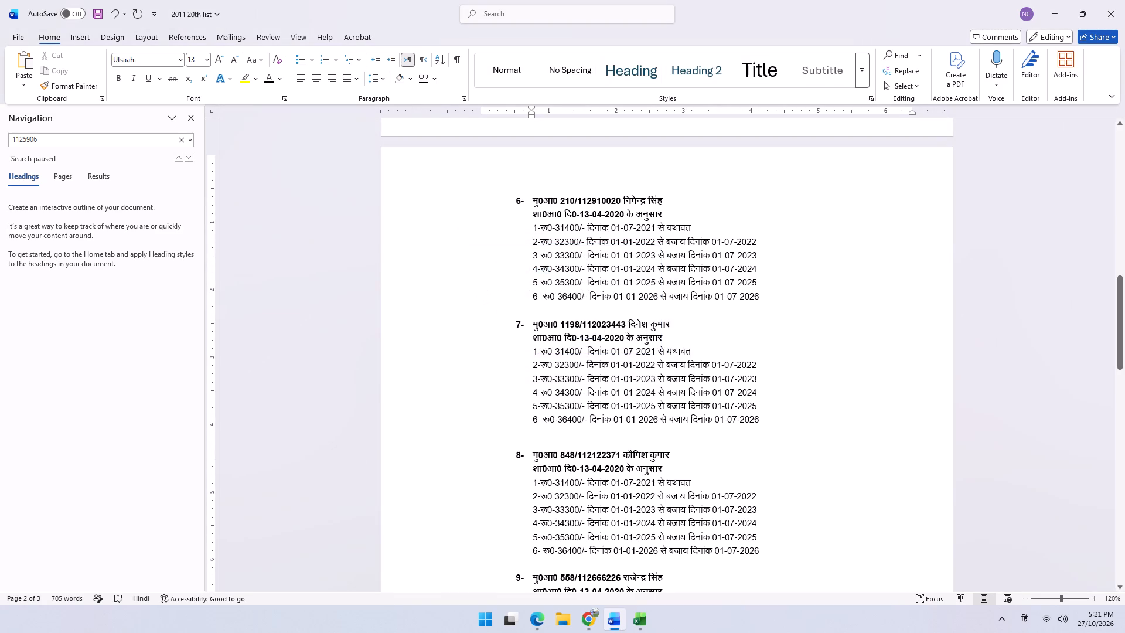
Print only page 3 of the order, containing entries 11 and 12 and the closing section.
{"action": "scroll", "coordinate": [594, 338], "scroll_direction": "down", "scroll_amount": 16}
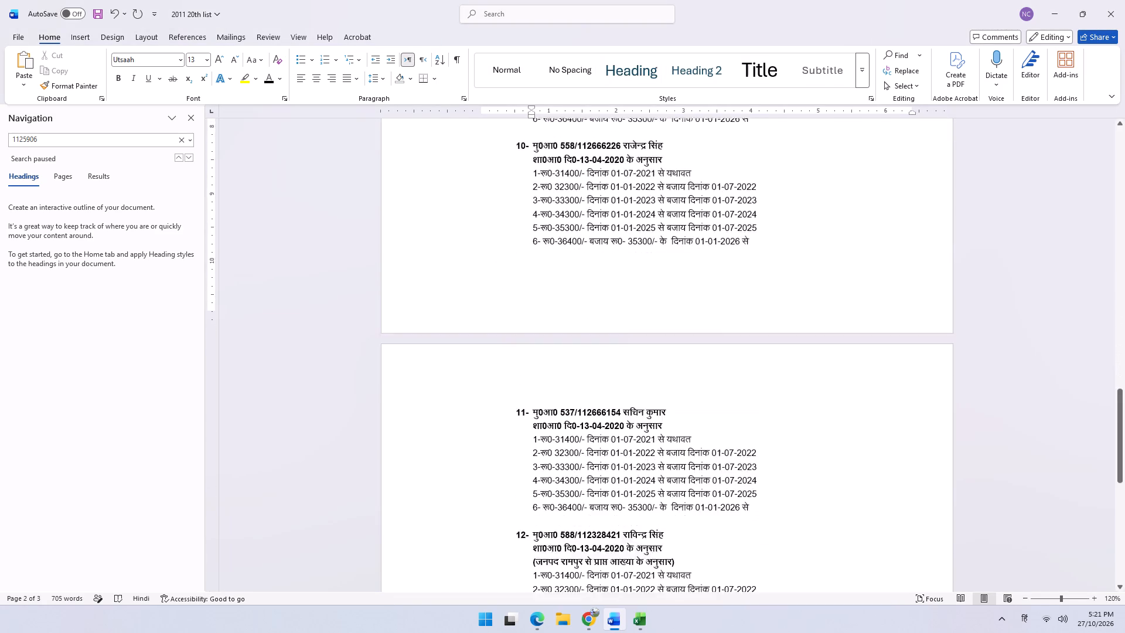
{"action": "scroll", "coordinate": [583, 335], "scroll_direction": "down", "scroll_amount": 10}
{"action": "left_click", "coordinate": [783, 352]}
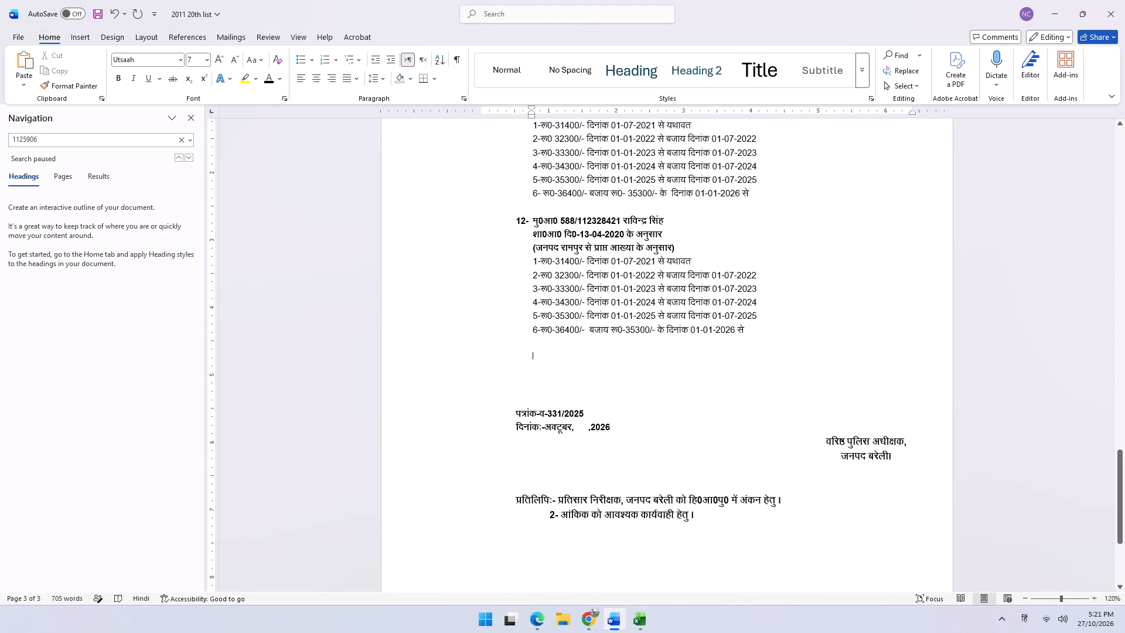
{"action": "key", "text": "ctrl+p"}
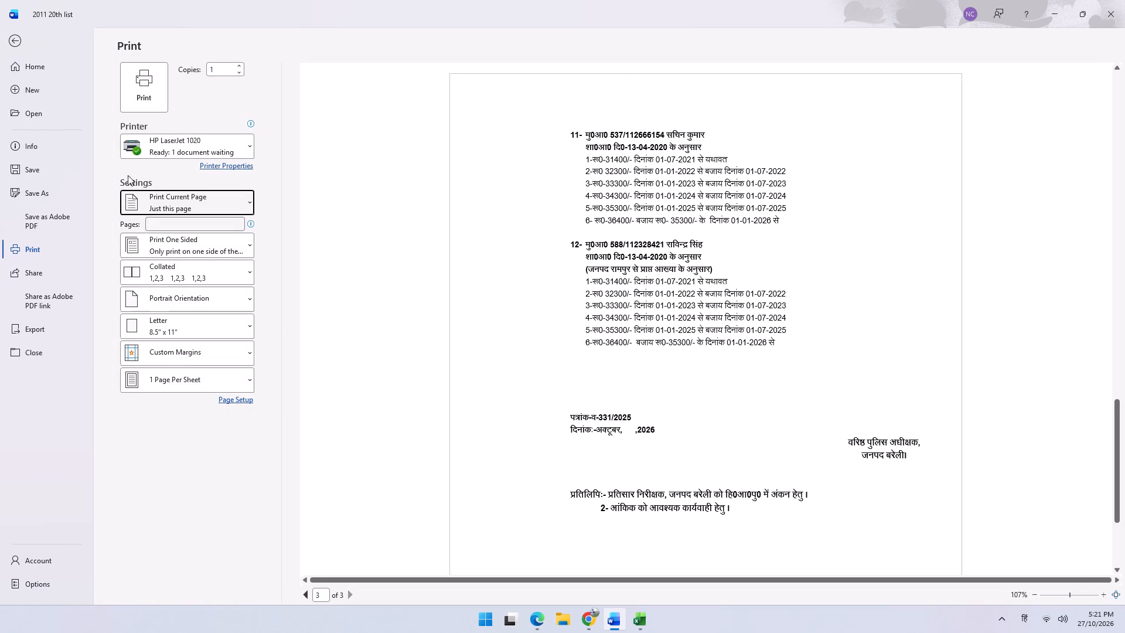
{"action": "left_click", "coordinate": [145, 76]}
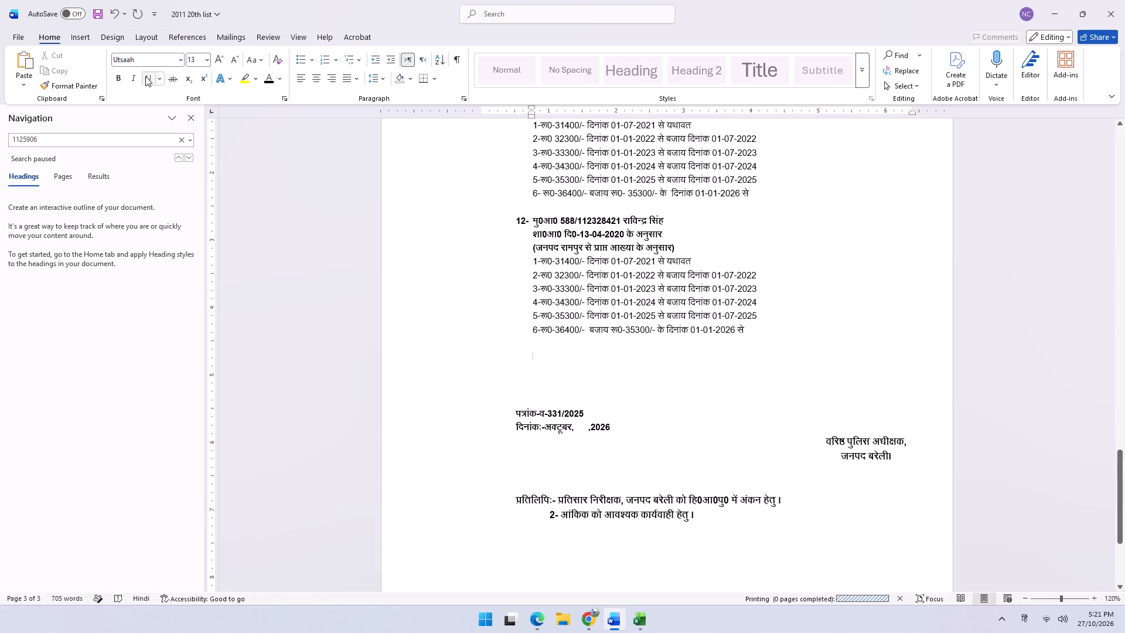
{"action": "left_click", "coordinate": [601, 338]}
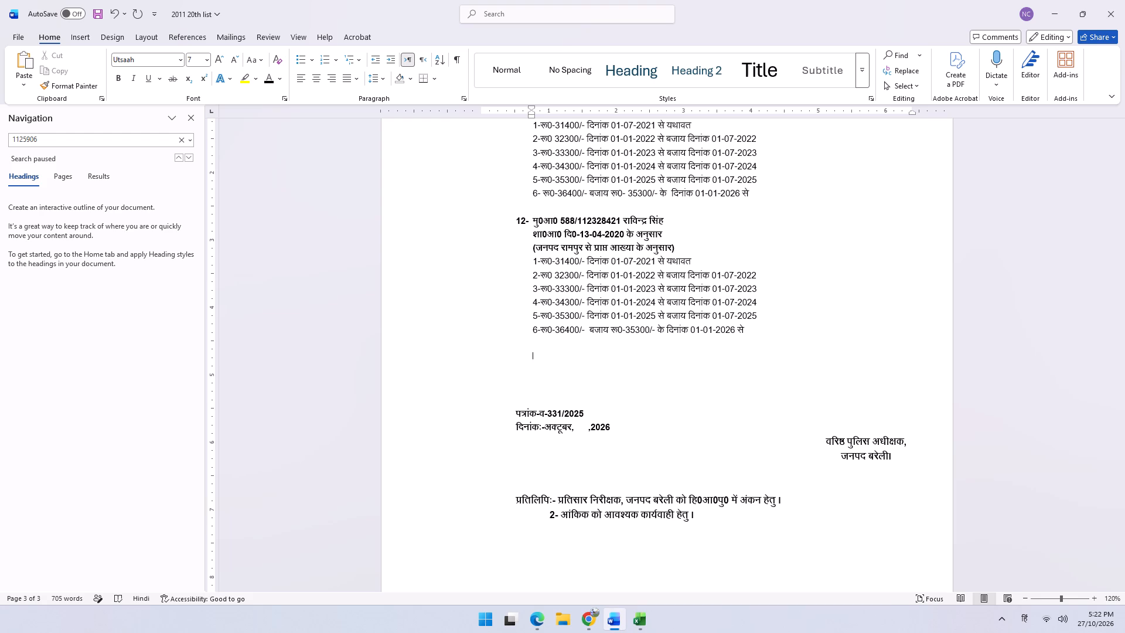
Review the staff entries throughout the order, comparing their headings and increment lines.
{"action": "scroll", "coordinate": [496, 310], "scroll_direction": "up", "scroll_amount": 7}
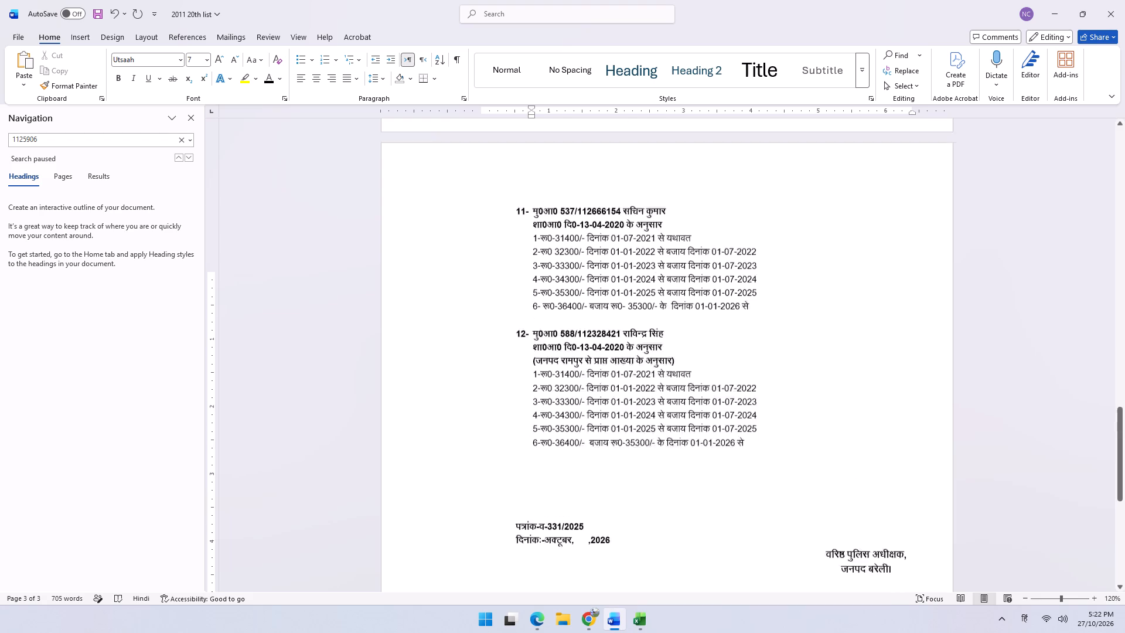
{"action": "scroll", "coordinate": [566, 275], "scroll_direction": "up", "scroll_amount": 6}
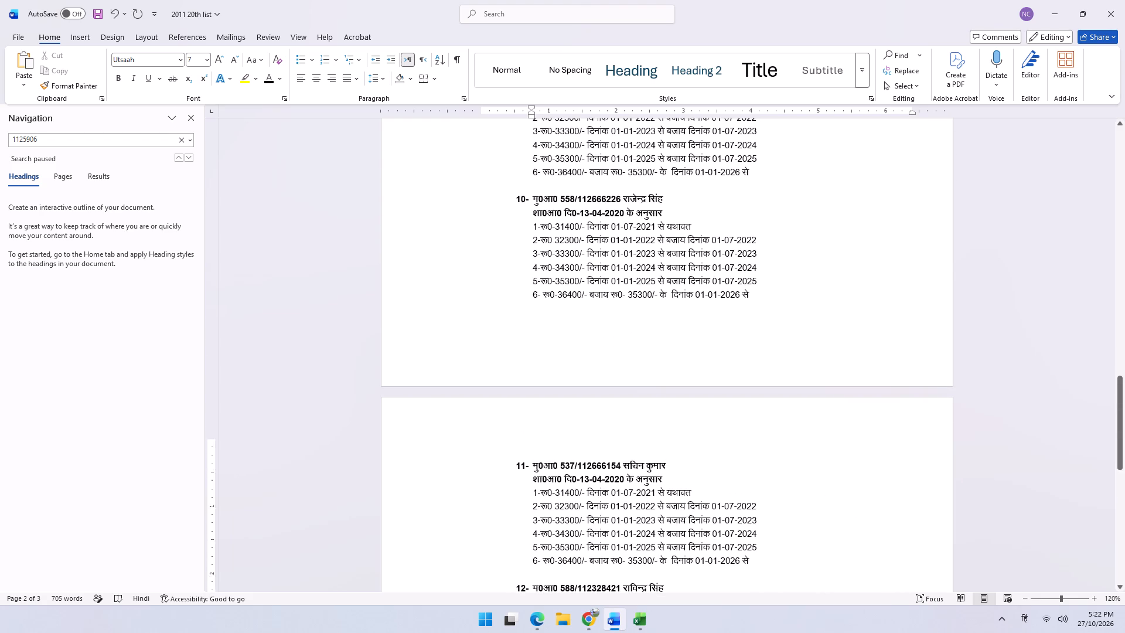
{"action": "scroll", "coordinate": [554, 275], "scroll_direction": "up", "scroll_amount": 2}
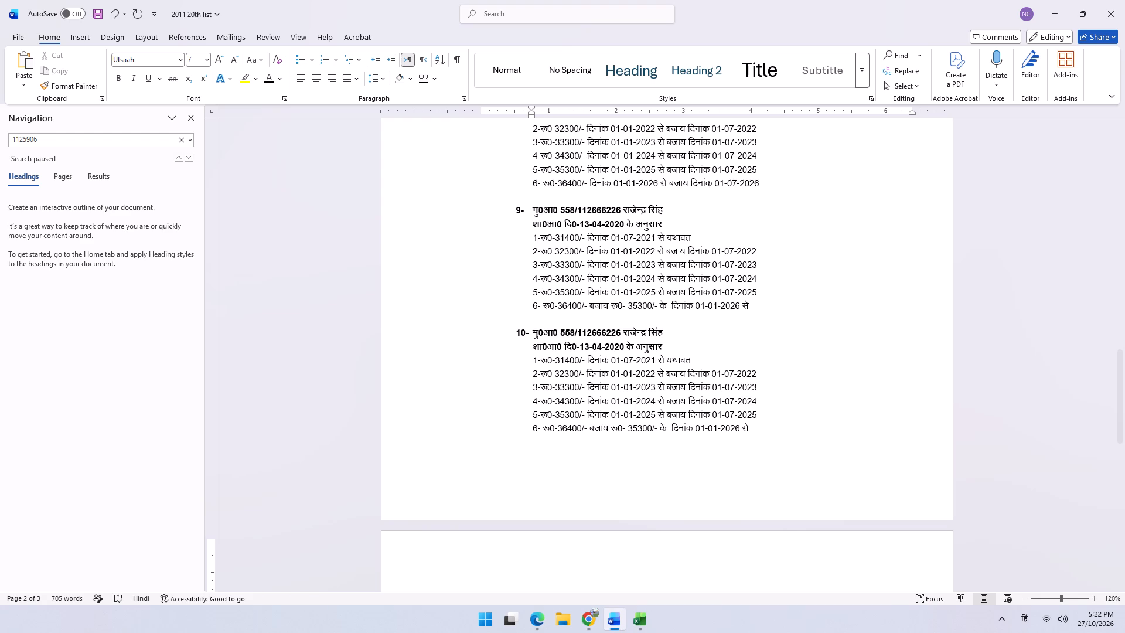
{"action": "scroll", "coordinate": [579, 299], "scroll_direction": "up", "scroll_amount": 12}
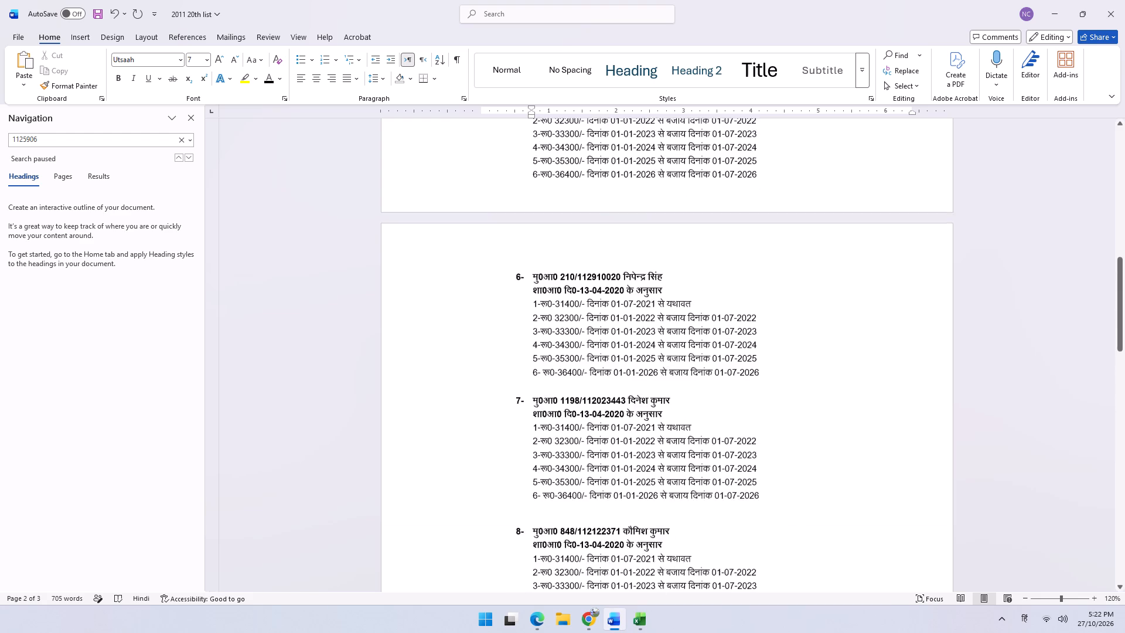
{"action": "scroll", "coordinate": [651, 324], "scroll_direction": "up", "scroll_amount": 10}
{"action": "scroll", "coordinate": [604, 360], "scroll_direction": "down", "scroll_amount": 1}
{"action": "scroll", "coordinate": [604, 360], "scroll_direction": "up", "scroll_amount": 10}
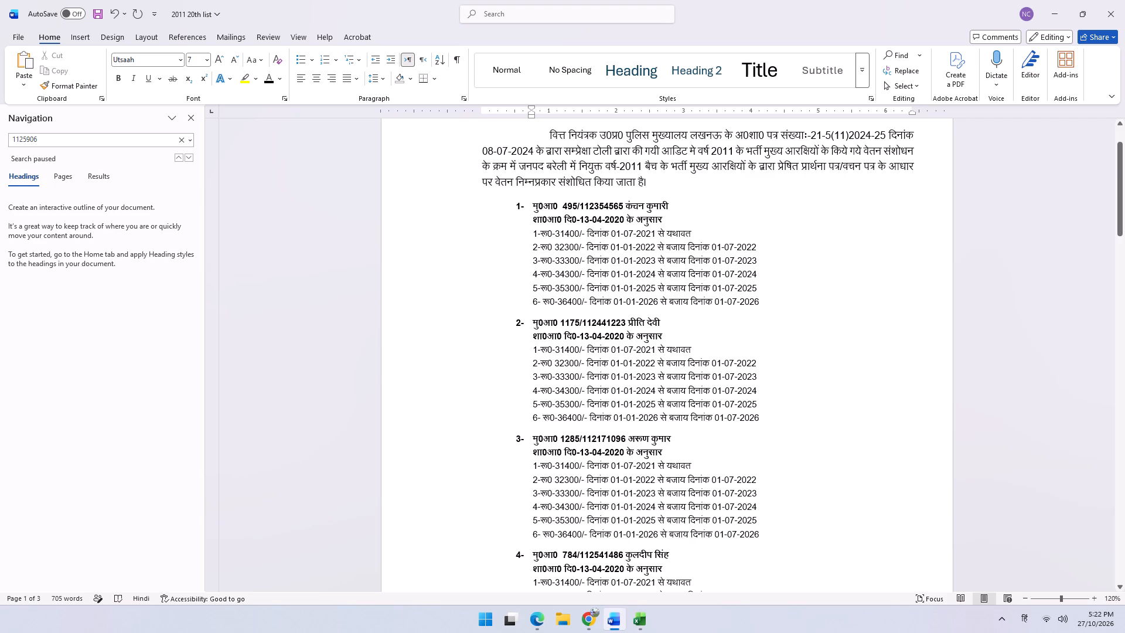
{"action": "scroll", "coordinate": [656, 513], "scroll_direction": "down", "scroll_amount": 4}
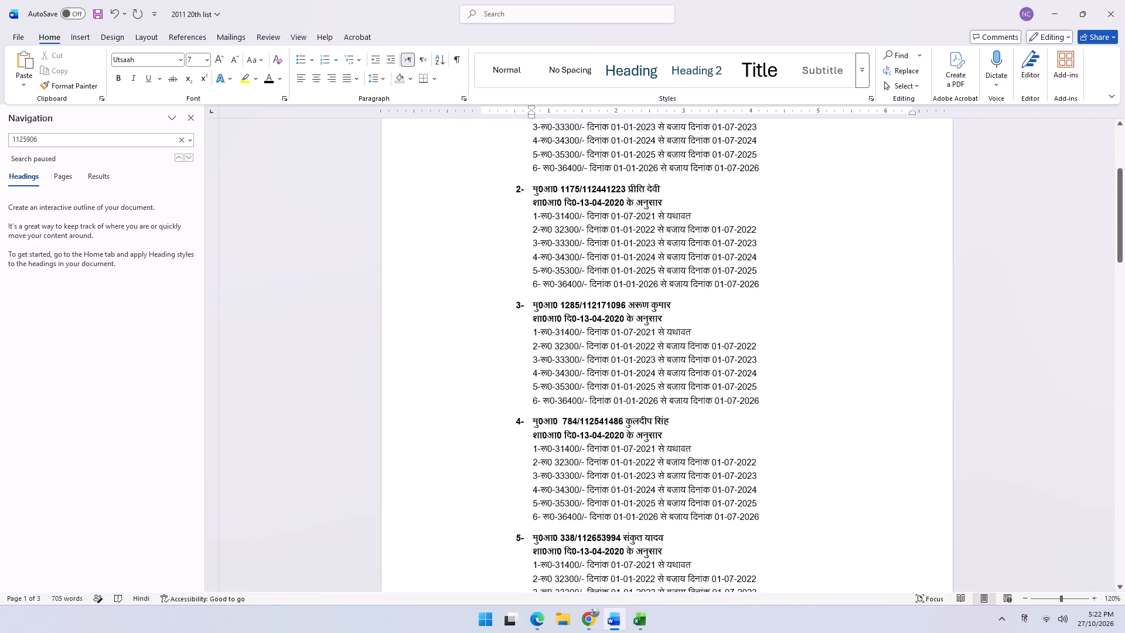
{"action": "scroll", "coordinate": [642, 503], "scroll_direction": "down", "scroll_amount": 6}
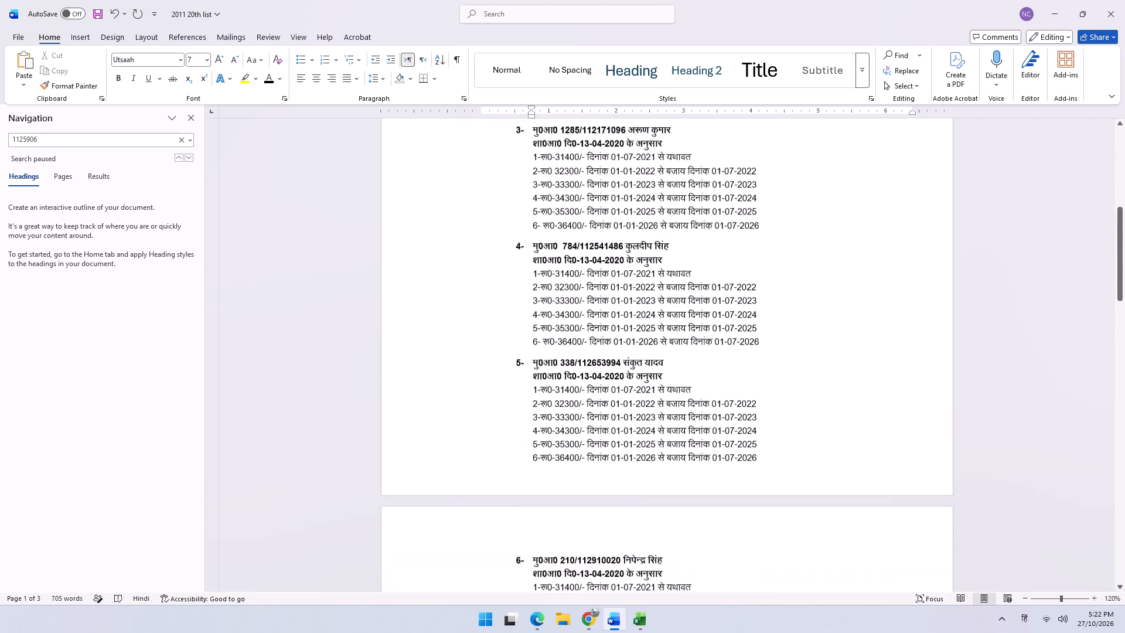
{"action": "scroll", "coordinate": [631, 472], "scroll_direction": "down", "scroll_amount": 5}
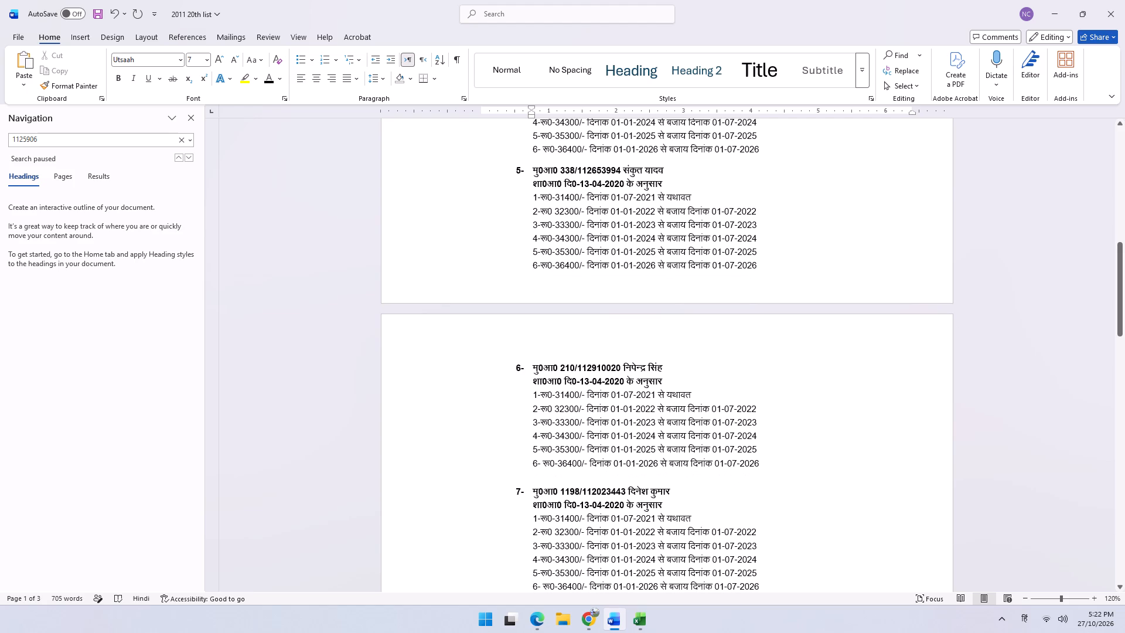
{"action": "scroll", "coordinate": [640, 509], "scroll_direction": "down", "scroll_amount": 5}
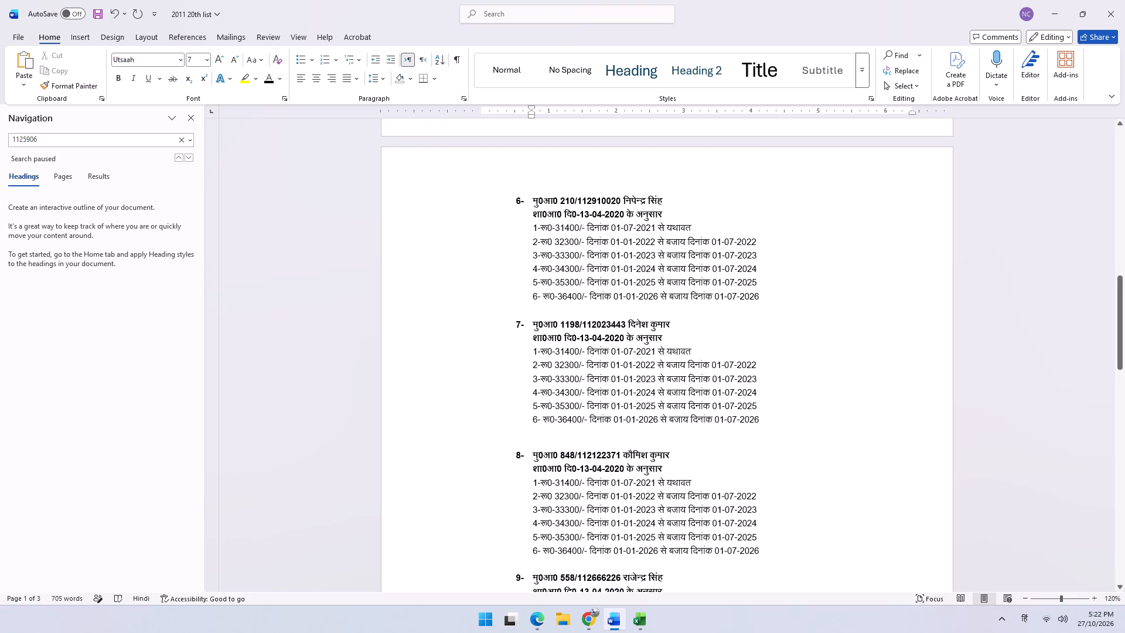
{"action": "scroll", "coordinate": [574, 417], "scroll_direction": "down", "scroll_amount": 5}
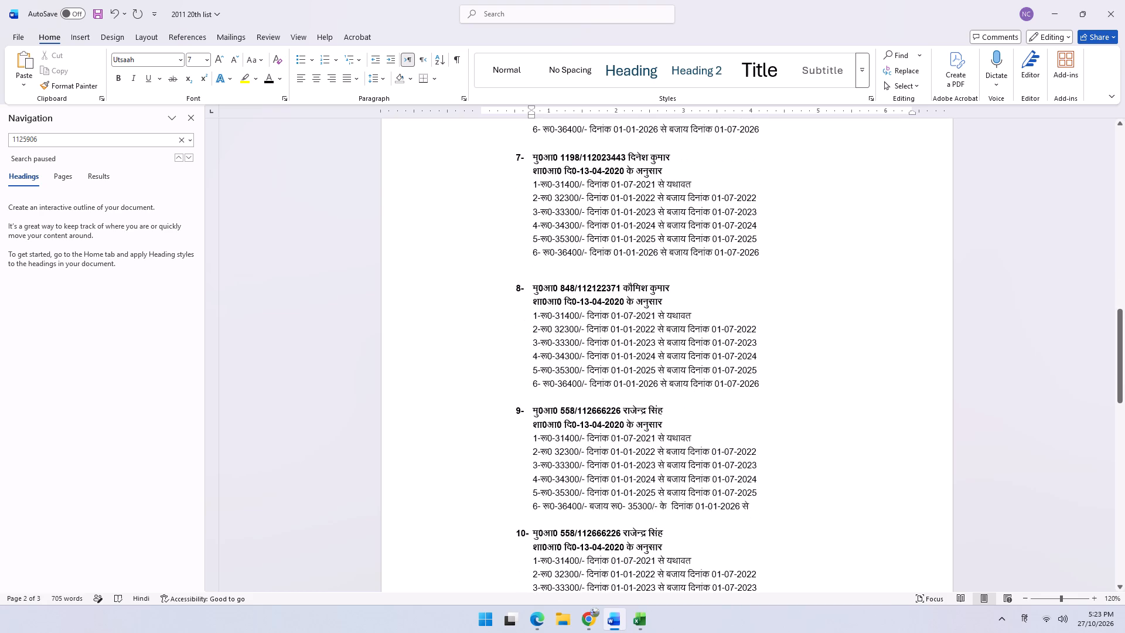
Undo the latest spacing changes at the top of page 2 and the blank lines between entries 10 and 11.
{"action": "scroll", "coordinate": [578, 426], "scroll_direction": "down", "scroll_amount": 1}
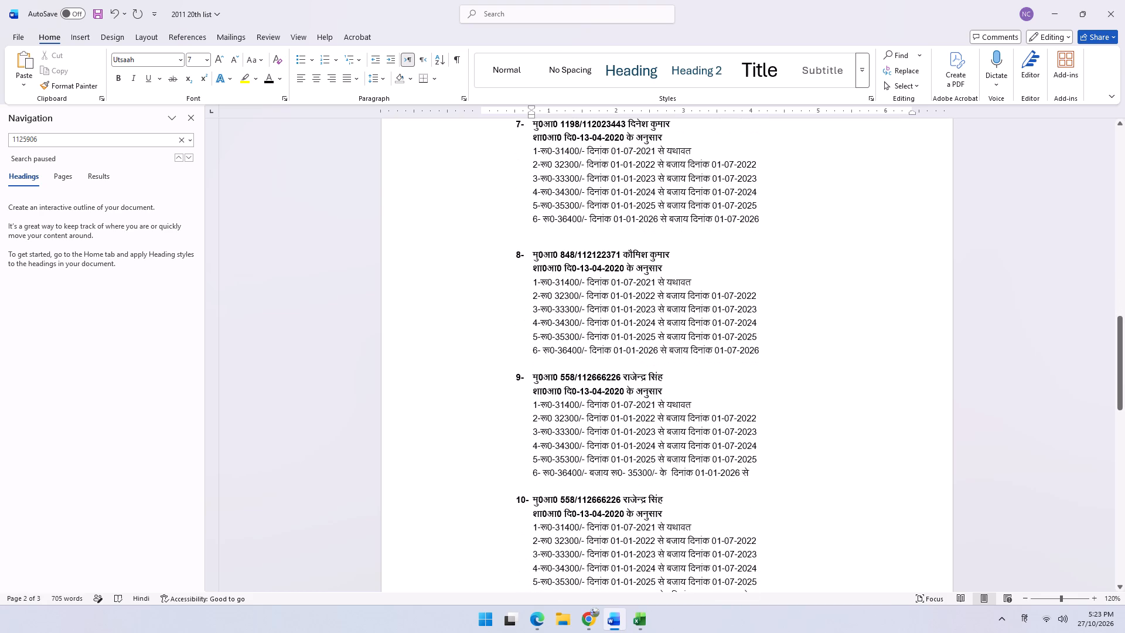
{"action": "scroll", "coordinate": [578, 428], "scroll_direction": "down", "scroll_amount": 2}
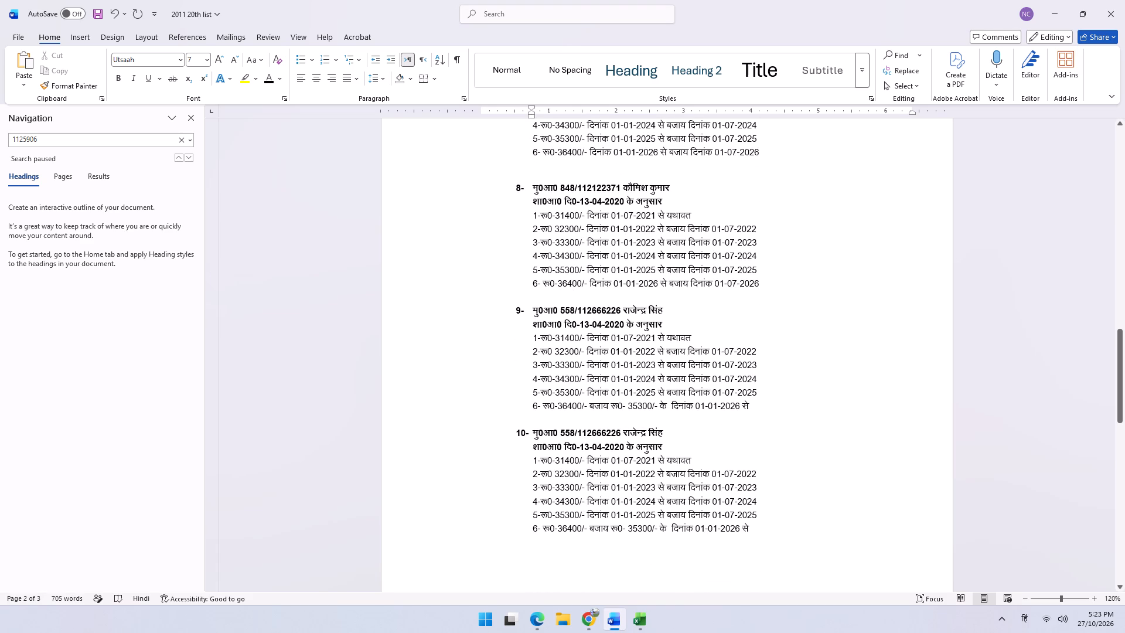
{"action": "scroll", "coordinate": [554, 433], "scroll_direction": "up", "scroll_amount": 3}
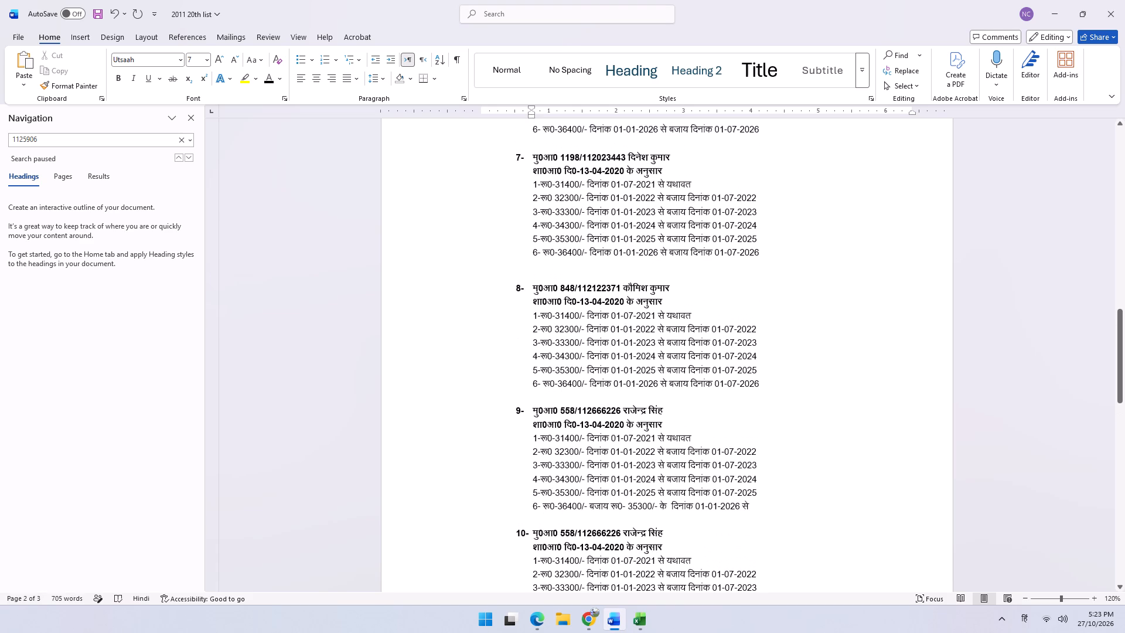
{"action": "scroll", "coordinate": [555, 433], "scroll_direction": "down", "scroll_amount": 4}
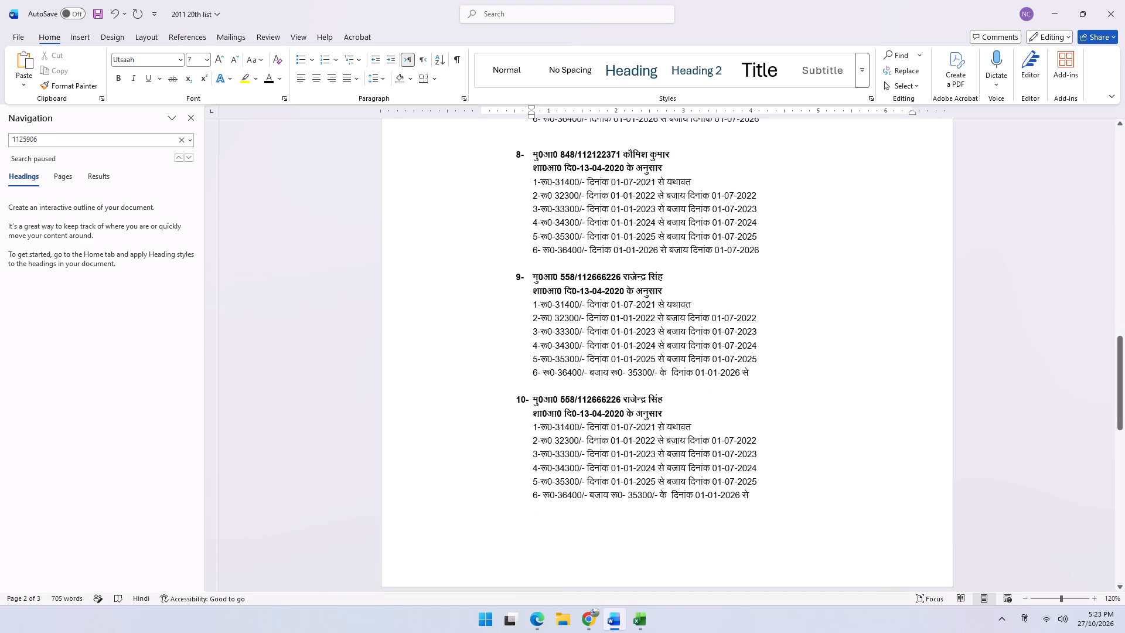
{"action": "scroll", "coordinate": [630, 445], "scroll_direction": "down", "scroll_amount": 1}
{"action": "key", "text": "ctrl+z"}
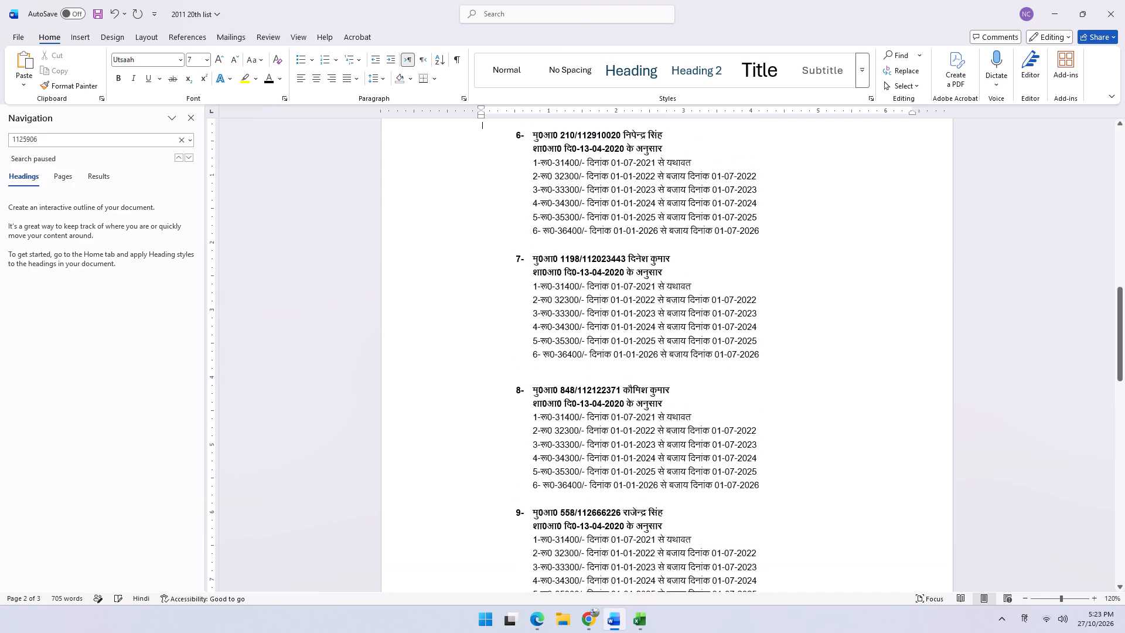
{"action": "scroll", "coordinate": [599, 444], "scroll_direction": "down", "scroll_amount": 9}
{"action": "key", "text": "ctrl+z"}
{"action": "key", "text": "ctrl+z"}
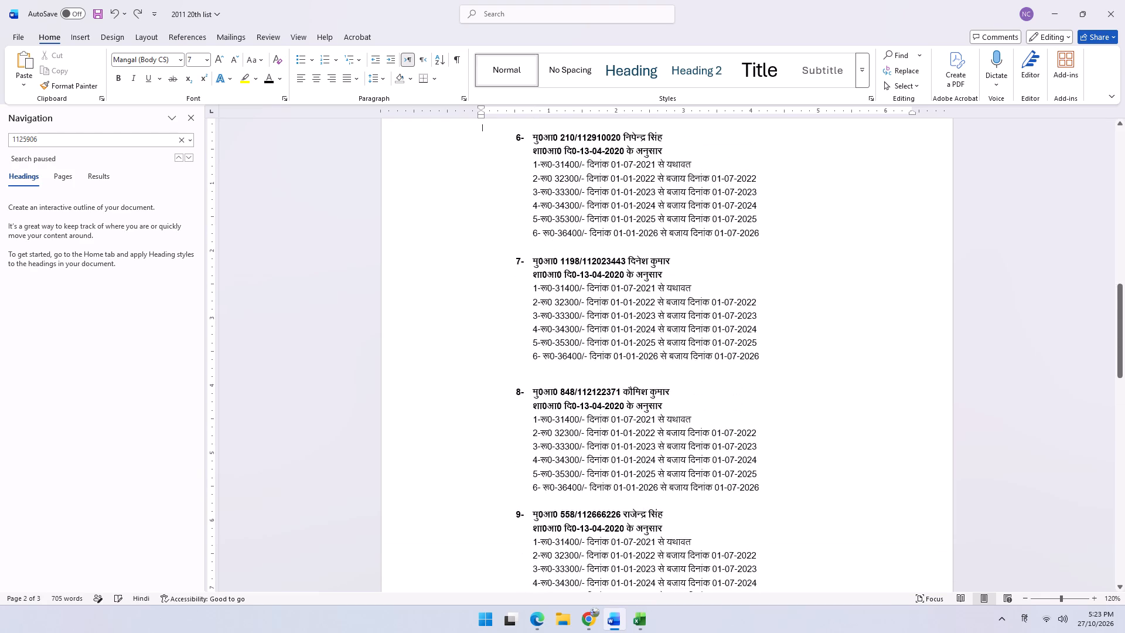
{"action": "key", "text": "ctrl+z"}
{"action": "scroll", "coordinate": [572, 436], "scroll_direction": "up", "scroll_amount": 3}
{"action": "scroll", "coordinate": [572, 436], "scroll_direction": "down", "scroll_amount": 1}
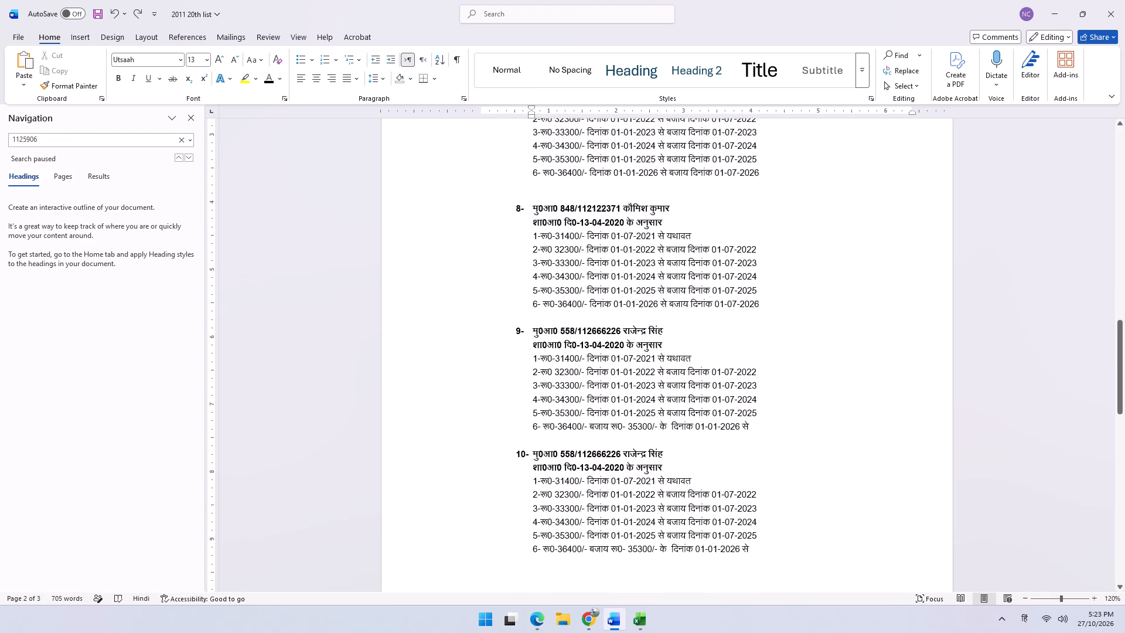
{"action": "key", "text": "ctrl+z"}
{"action": "key", "text": "ctrl+z"}
{"action": "key", "text": "ctrl+z"}
{"action": "key", "text": "ctrl+z"}
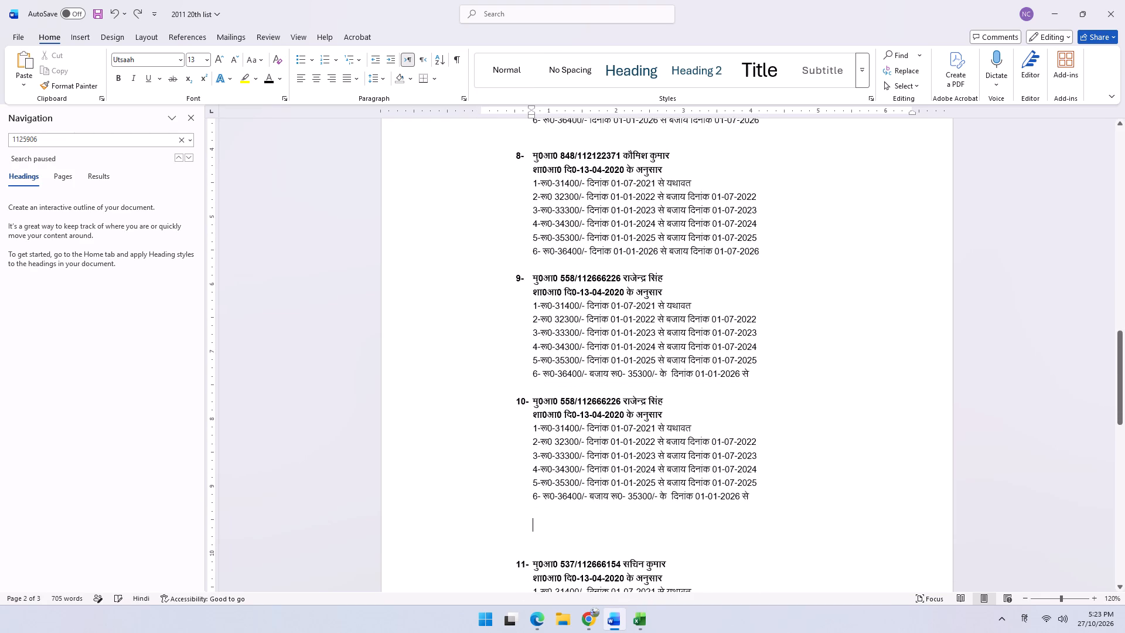
Undo the additions of the staff entries numbered 11 and 10 on page 2, including their heading edits and copied blocks.
{"action": "key", "text": "ctrl+z"}
{"action": "key", "text": "ctrl+z"}
{"action": "key", "text": "ctrl+z"}
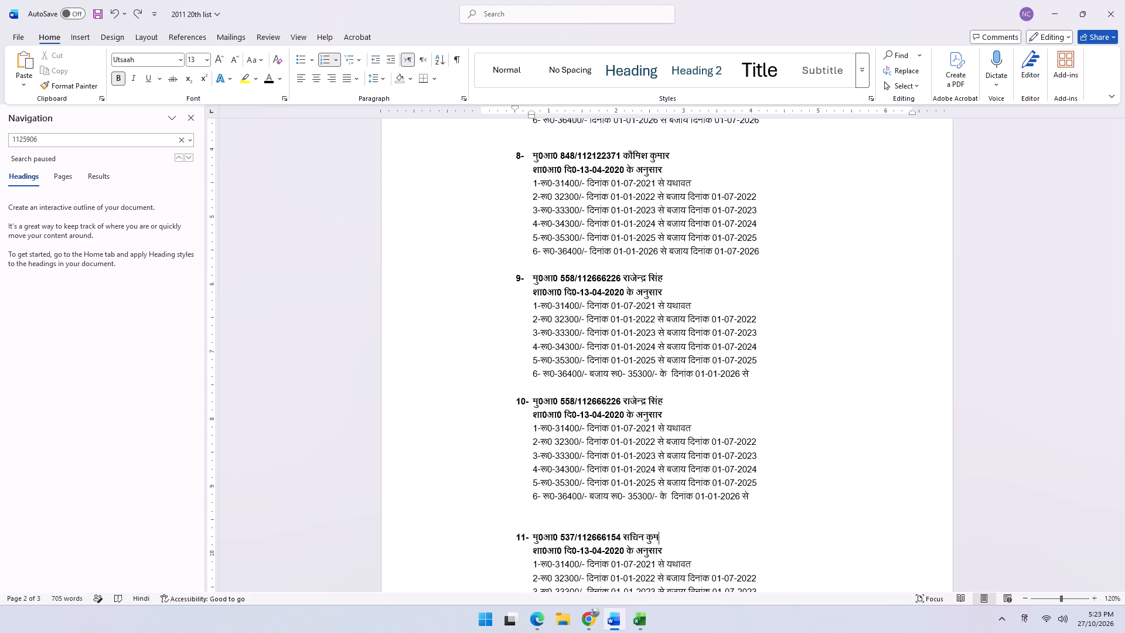
{"action": "key", "text": "ctrl+z"}
{"action": "key", "text": "ctrl+z"}
{"action": "key", "text": "ctrl+z"}
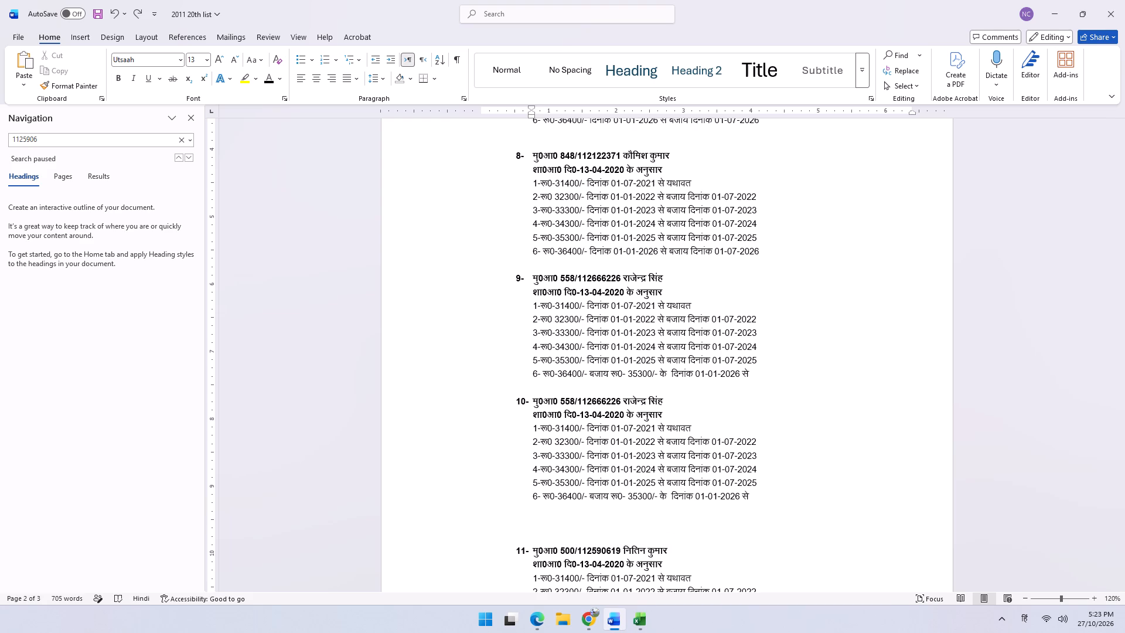
{"action": "key", "text": "ctrl+z"}
{"action": "key", "text": "ctrl+z"}
Undo the added entry 9, including its retyped heading and its copied increment block.
{"action": "key", "text": "ctrl+z"}
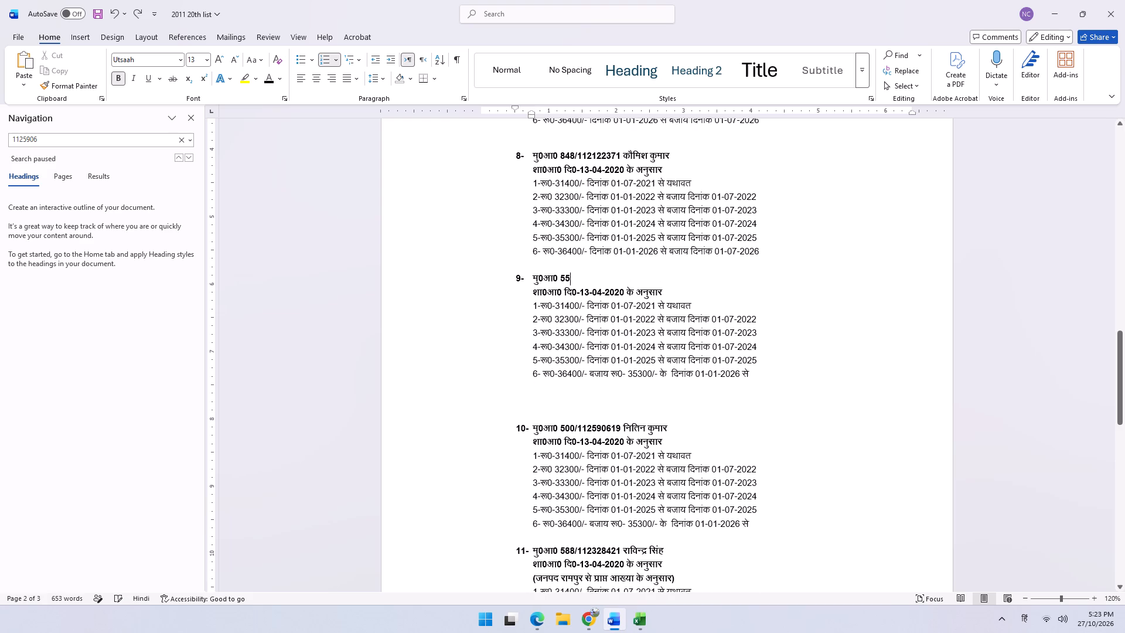
{"action": "key", "text": "ctrl+z"}
{"action": "key", "text": "ctrl+z"}
{"action": "key", "text": "ctrl+z"}
{"action": "key", "text": "ctrl+z"}
{"action": "key", "text": "ctrl+z"}
{"action": "key", "text": "ctrl+z"}
{"action": "key", "text": "ctrl+z"}
{"action": "key", "text": "ctrl+z"}
{"action": "key", "text": "ctrl+z"}
{"action": "key", "text": "ctrl+z"}
{"action": "key", "text": "ctrl+z"}
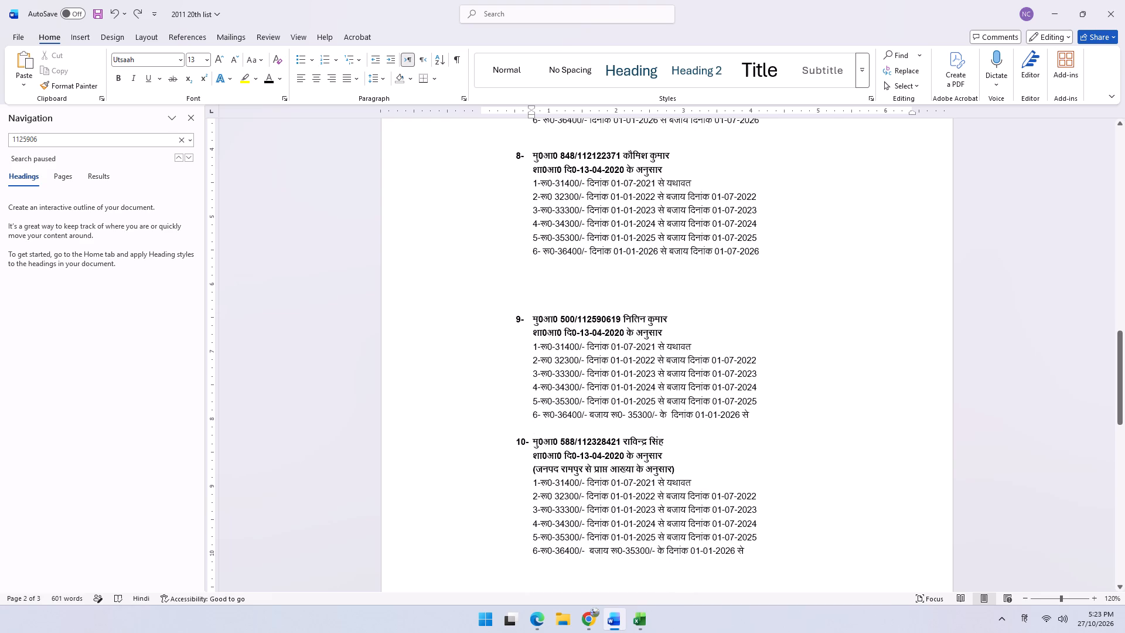
Undo the extra spacing below entry 8 and the retyped number and name in its heading.
{"action": "key", "text": "ctrl+z"}
{"action": "key", "text": "ctrl+z"}
{"action": "key", "text": "ctrl+z"}
{"action": "key", "text": "ctrl+z"}
{"action": "key", "text": "ctrl+z"}
{"action": "key", "text": "ctrl+z"}
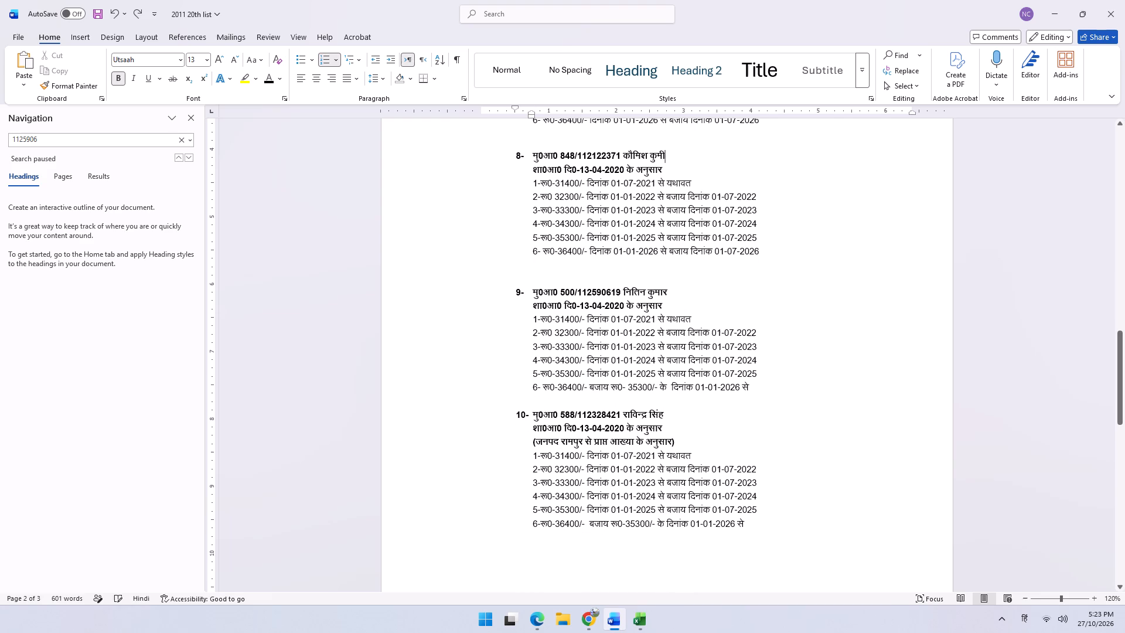
{"action": "key", "text": "ctrl+z"}
{"action": "key", "text": "ctrl+z"}
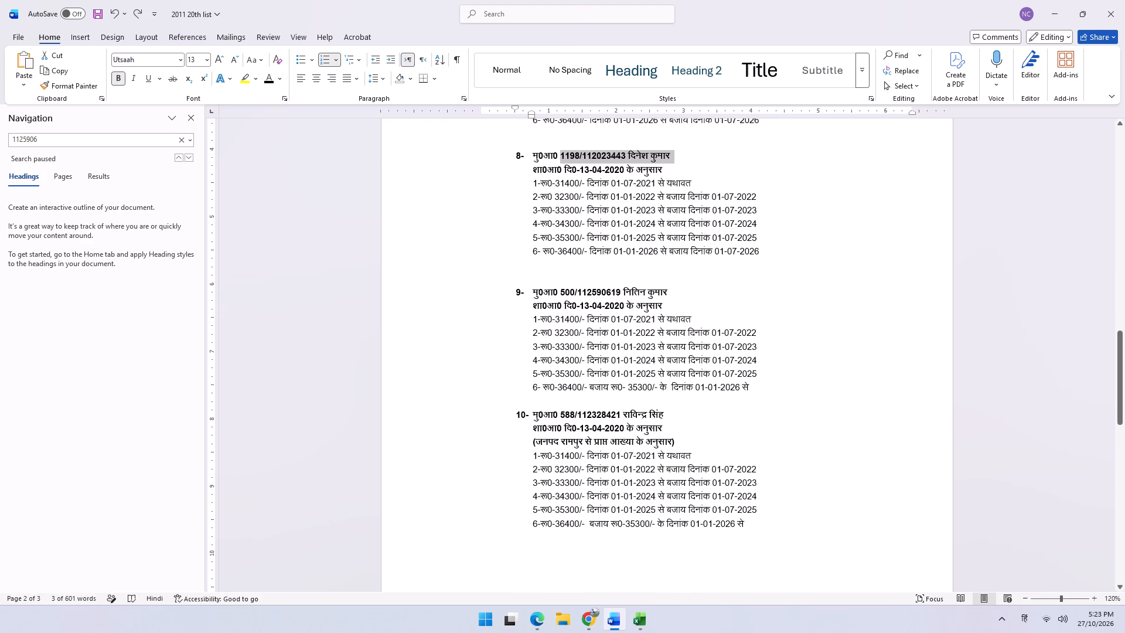
Check entries 6 to 10 on page 2, comparing the headings of entries 7 and 8.
{"action": "scroll", "coordinate": [591, 244], "scroll_direction": "up", "scroll_amount": 2}
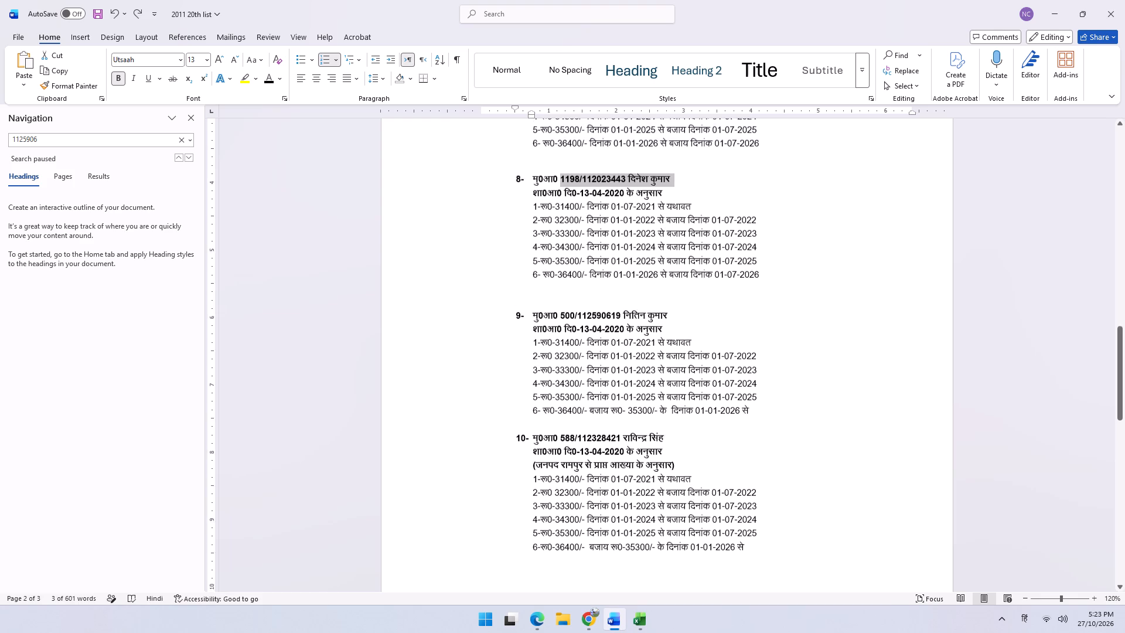
{"action": "scroll", "coordinate": [591, 244], "scroll_direction": "up", "scroll_amount": 3}
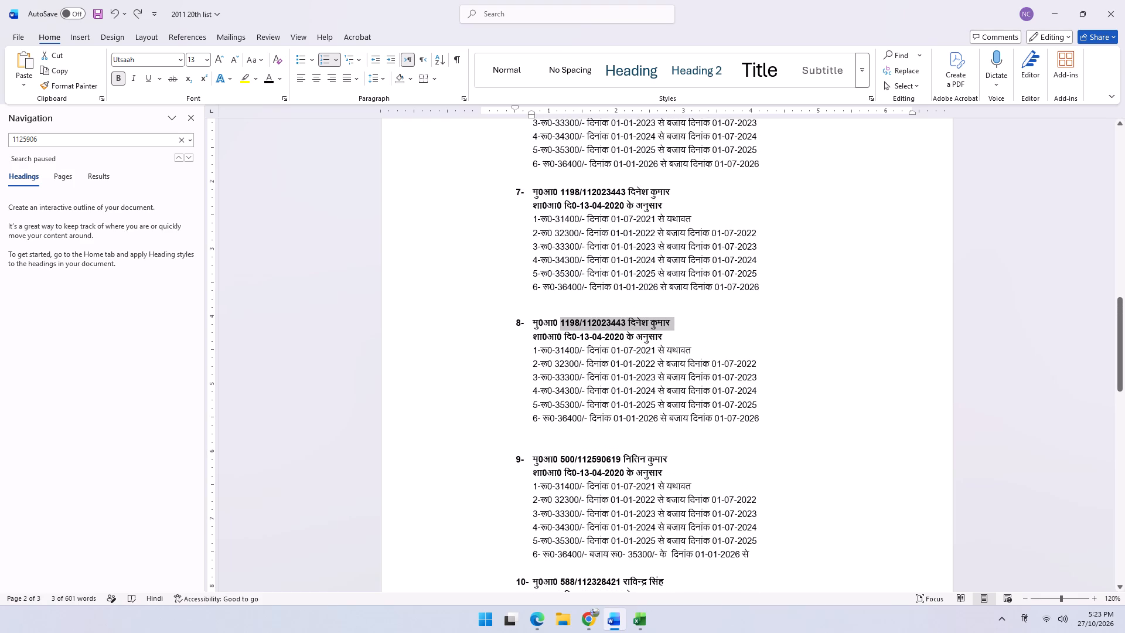
{"action": "scroll", "coordinate": [608, 421], "scroll_direction": "down", "scroll_amount": 7}
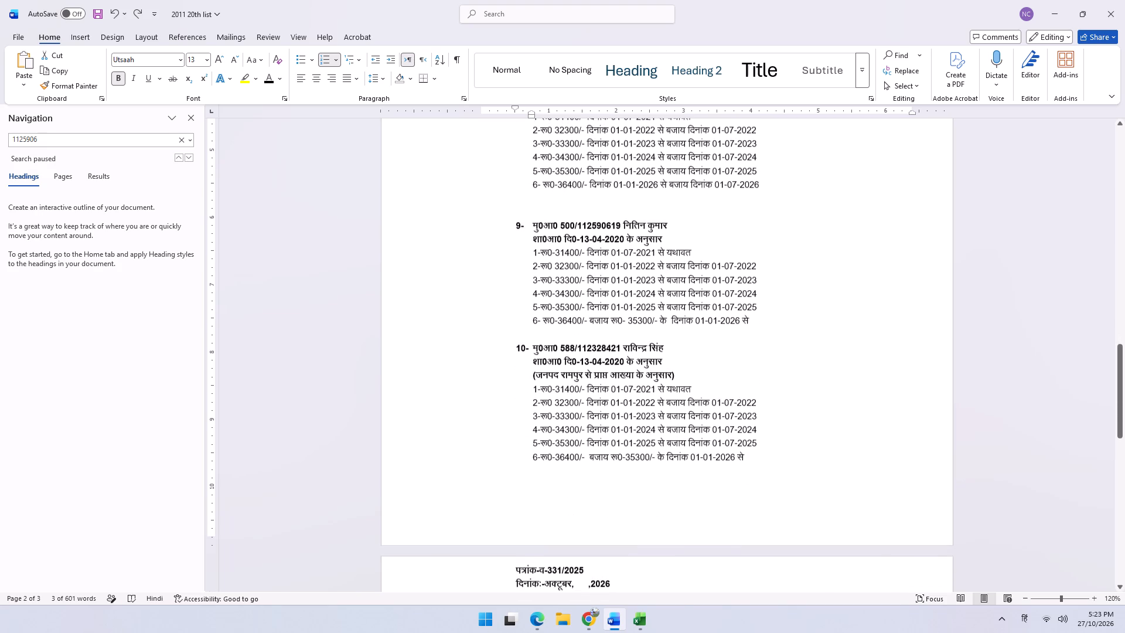
{"action": "scroll", "coordinate": [588, 447], "scroll_direction": "down", "scroll_amount": 2}
{"action": "scroll", "coordinate": [588, 447], "scroll_direction": "up", "scroll_amount": 4}
{"action": "scroll", "coordinate": [556, 411], "scroll_direction": "up", "scroll_amount": 3}
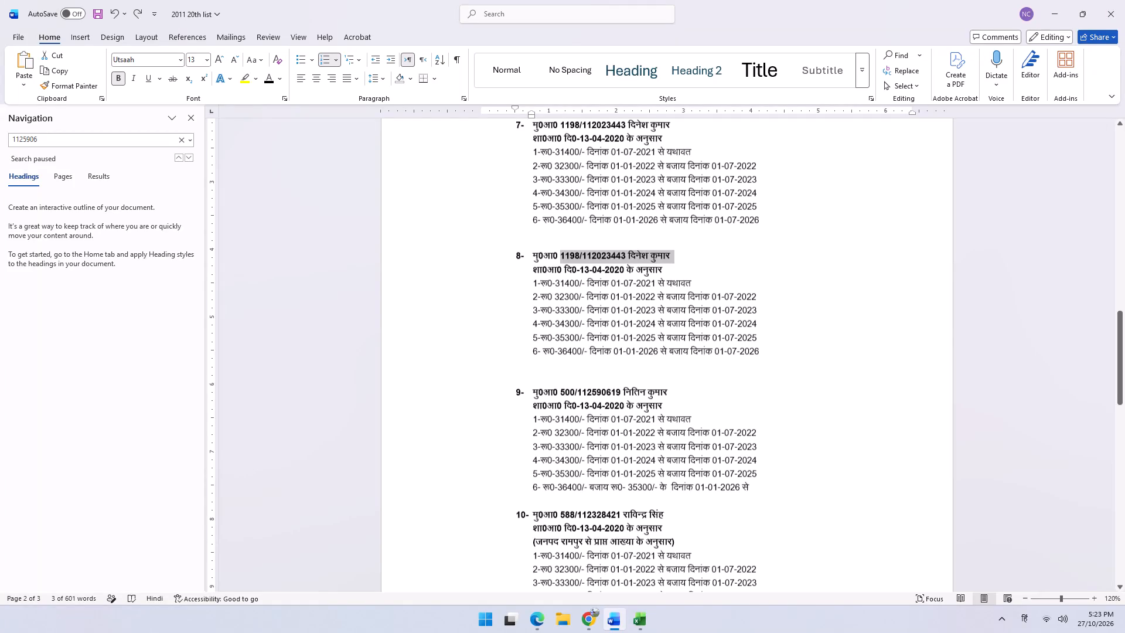
{"action": "scroll", "coordinate": [509, 382], "scroll_direction": "up", "scroll_amount": 6}
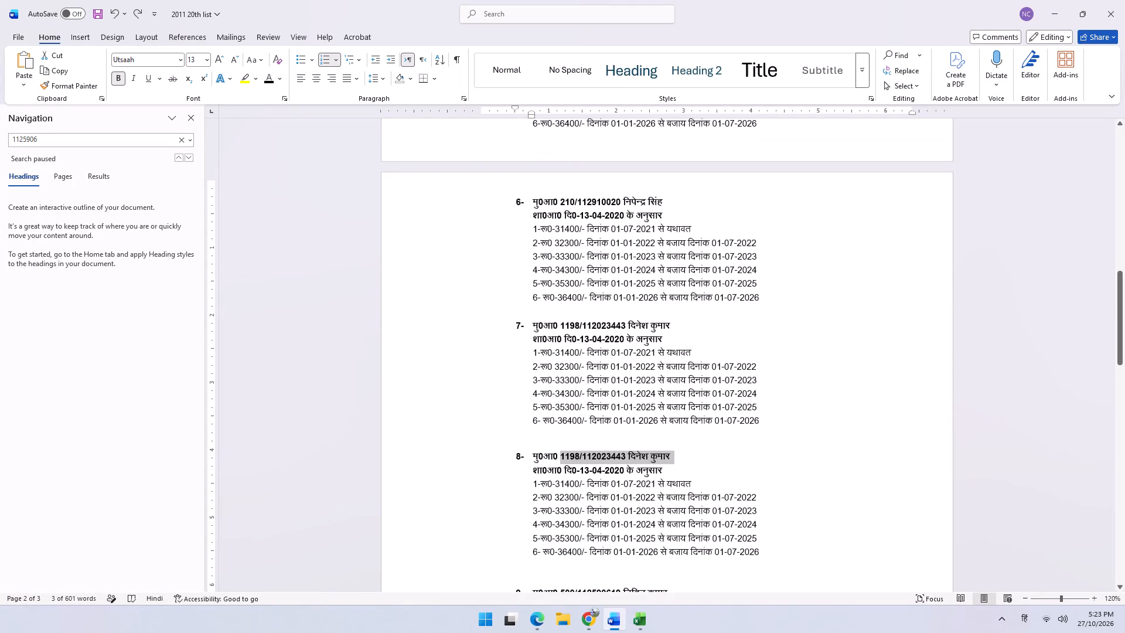
Redo the number and name replacement in entry 8's heading and correct the name's last word to "कुमार".
{"action": "key", "text": "ctrl+y"}
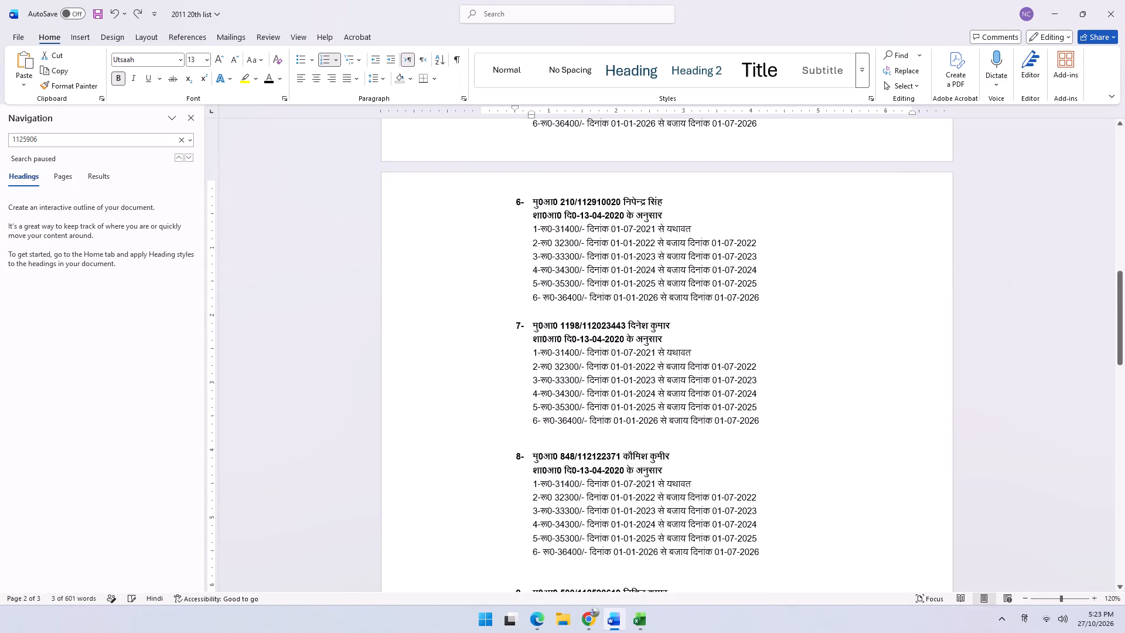
{"action": "key", "text": "BackSpace"}
{"action": "key", "text": "BackSpace"}
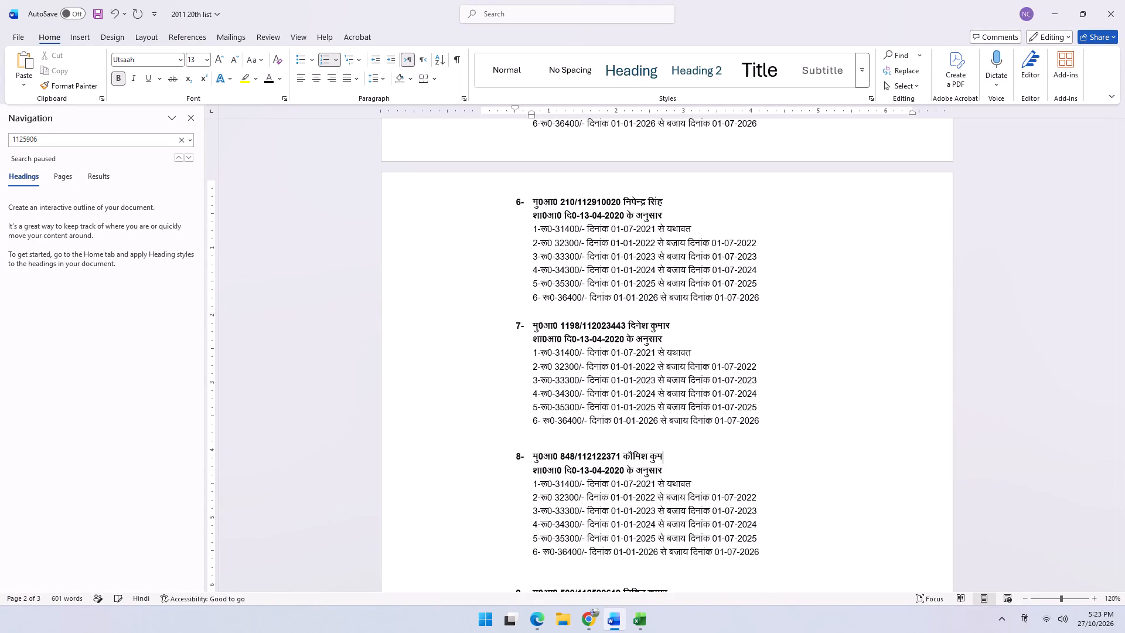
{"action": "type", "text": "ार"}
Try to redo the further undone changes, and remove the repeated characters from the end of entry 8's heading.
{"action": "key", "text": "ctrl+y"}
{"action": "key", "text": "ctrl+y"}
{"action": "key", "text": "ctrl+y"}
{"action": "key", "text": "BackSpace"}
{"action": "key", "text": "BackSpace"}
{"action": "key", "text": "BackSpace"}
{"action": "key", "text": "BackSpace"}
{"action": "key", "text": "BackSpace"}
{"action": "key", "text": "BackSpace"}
Review entries 7 to 10 on page 2.
{"action": "scroll", "coordinate": [611, 433], "scroll_direction": "down", "scroll_amount": 3}
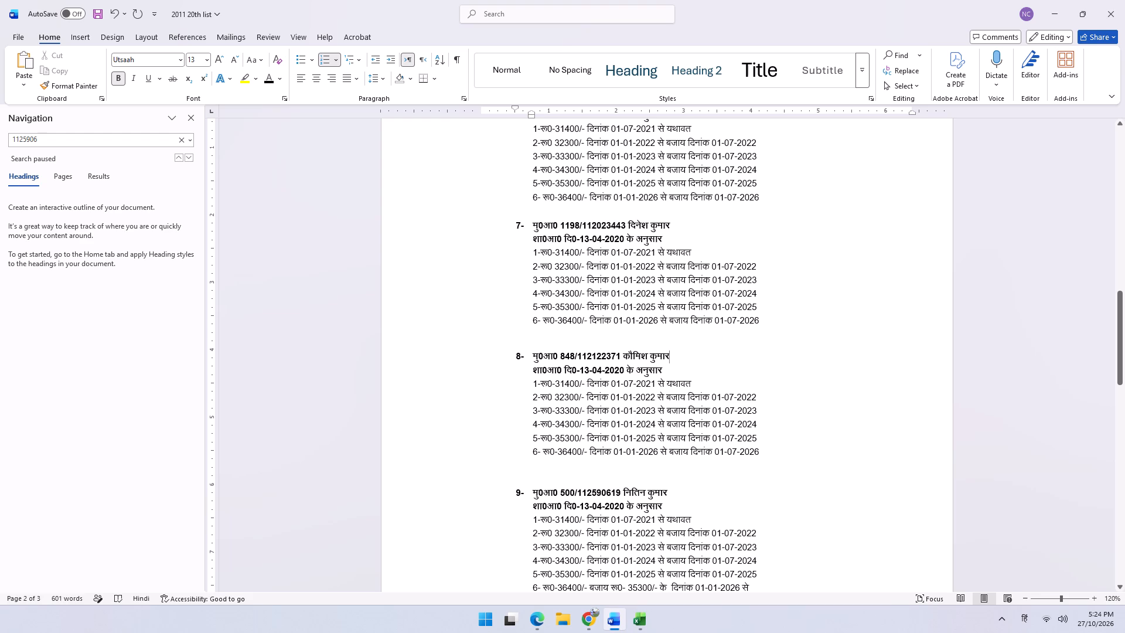
{"action": "scroll", "coordinate": [643, 448], "scroll_direction": "down", "scroll_amount": 2}
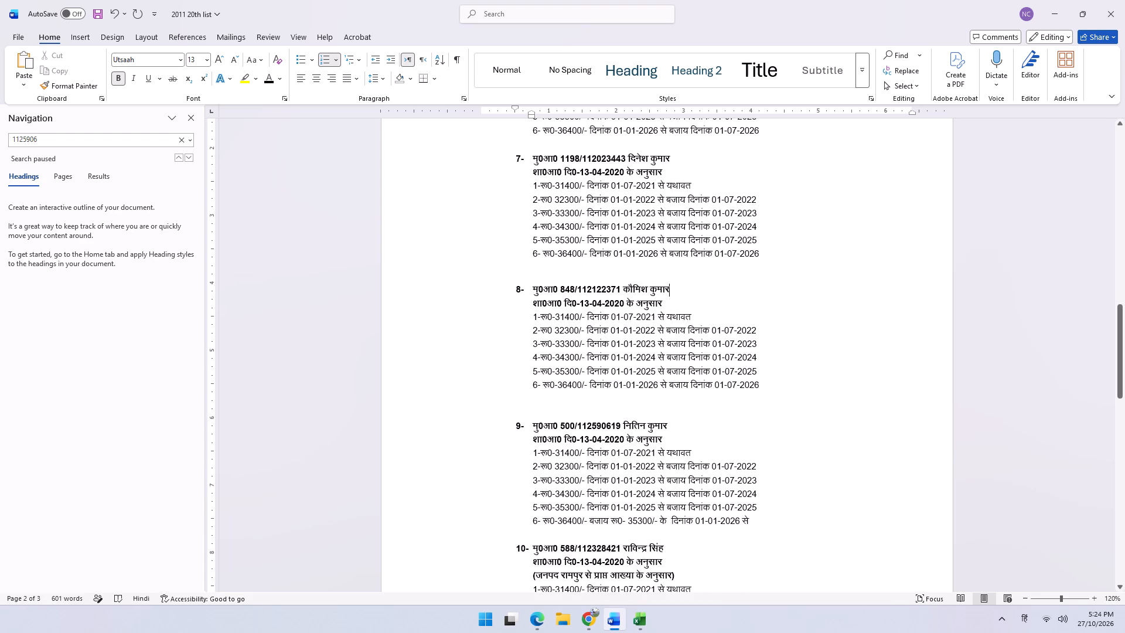
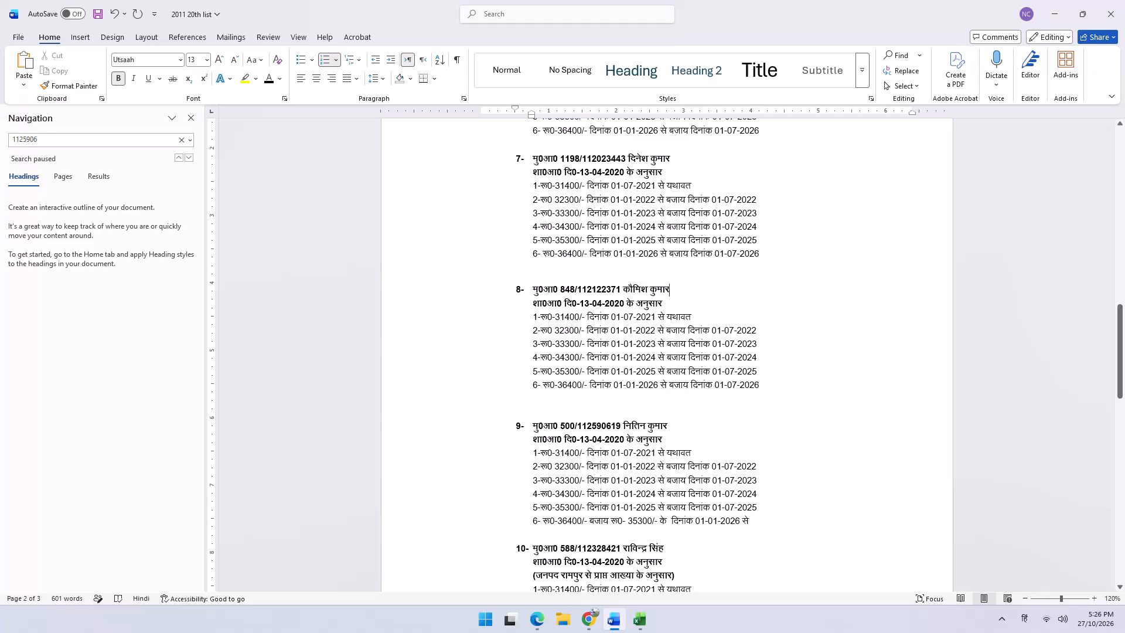
Copy entry 9's full block, paste it as a new entry below entry 8, and remove the surplus blank lines after it.
{"action": "scroll", "coordinate": [660, 488], "scroll_direction": "down", "scroll_amount": 1}
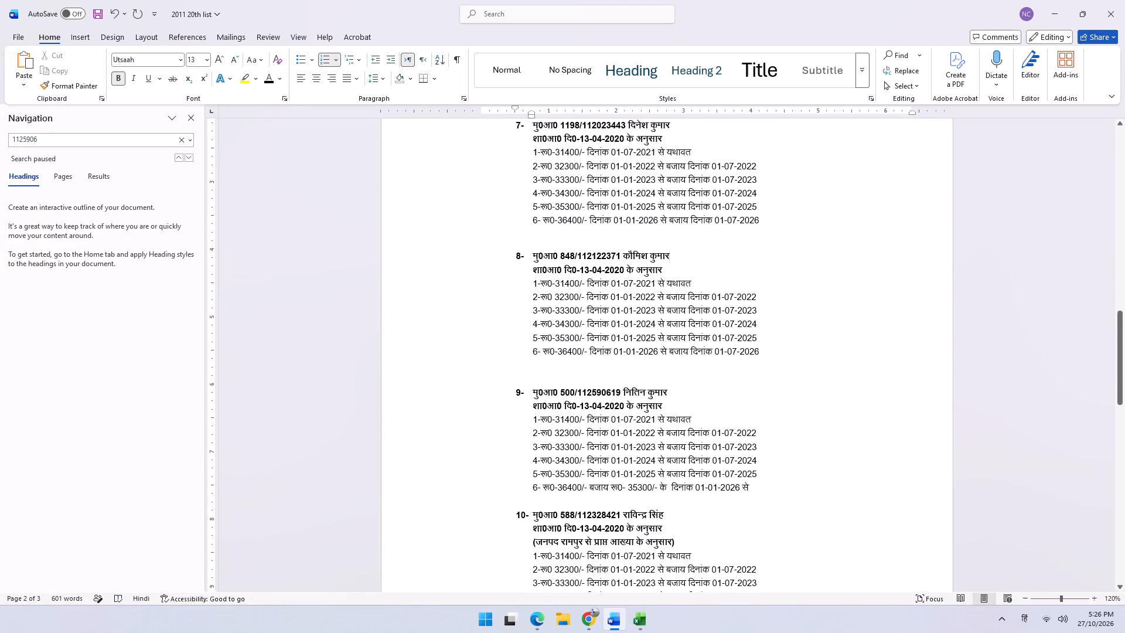
{"action": "left_click_drag", "start_coordinate": [756, 486], "coordinate": [532, 396]}
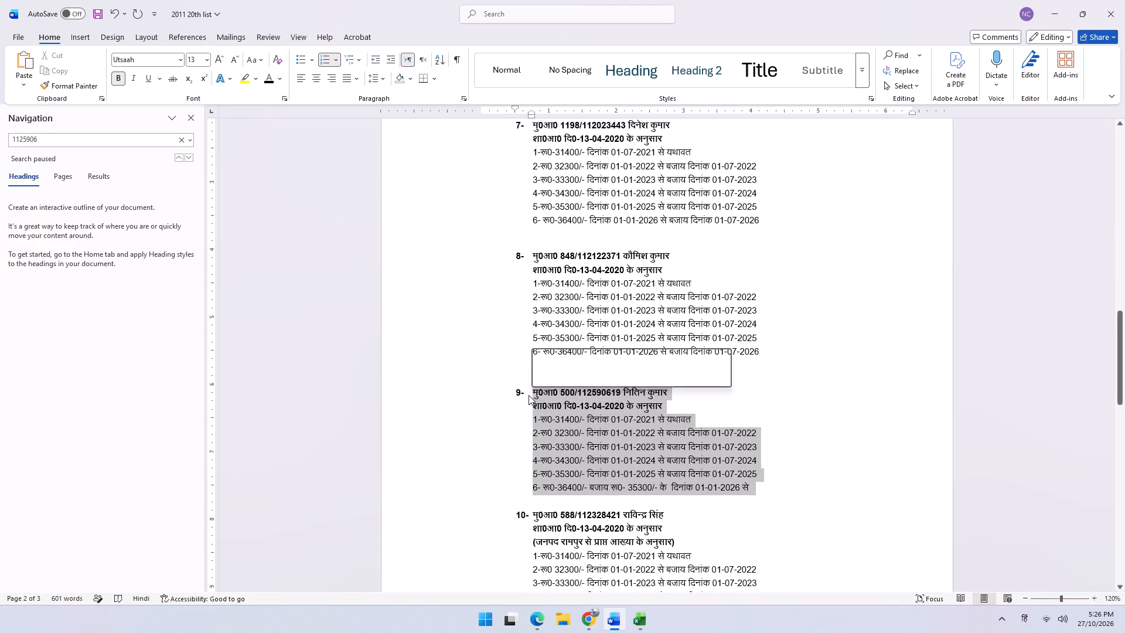
{"action": "scroll", "coordinate": [538, 413], "scroll_direction": "down", "scroll_amount": 2}
{"action": "key", "text": "ctrl+c"}
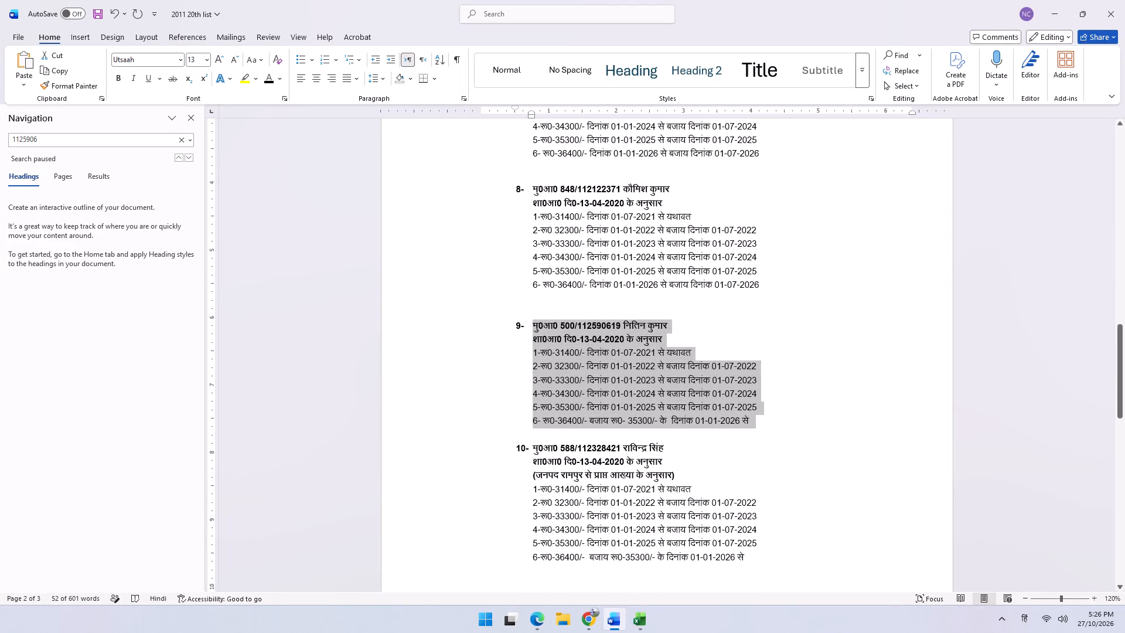
{"action": "left_click", "coordinate": [767, 283]}
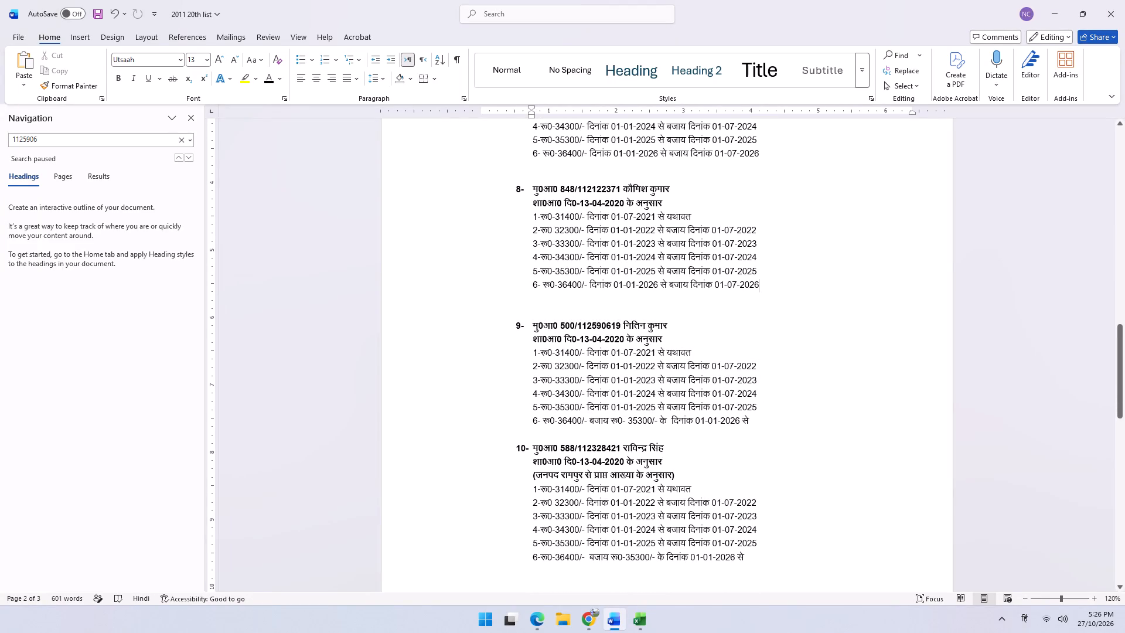
{"action": "key", "text": "Return"}
{"action": "key", "text": "Return"}
{"action": "key", "text": "ctrl+v"}
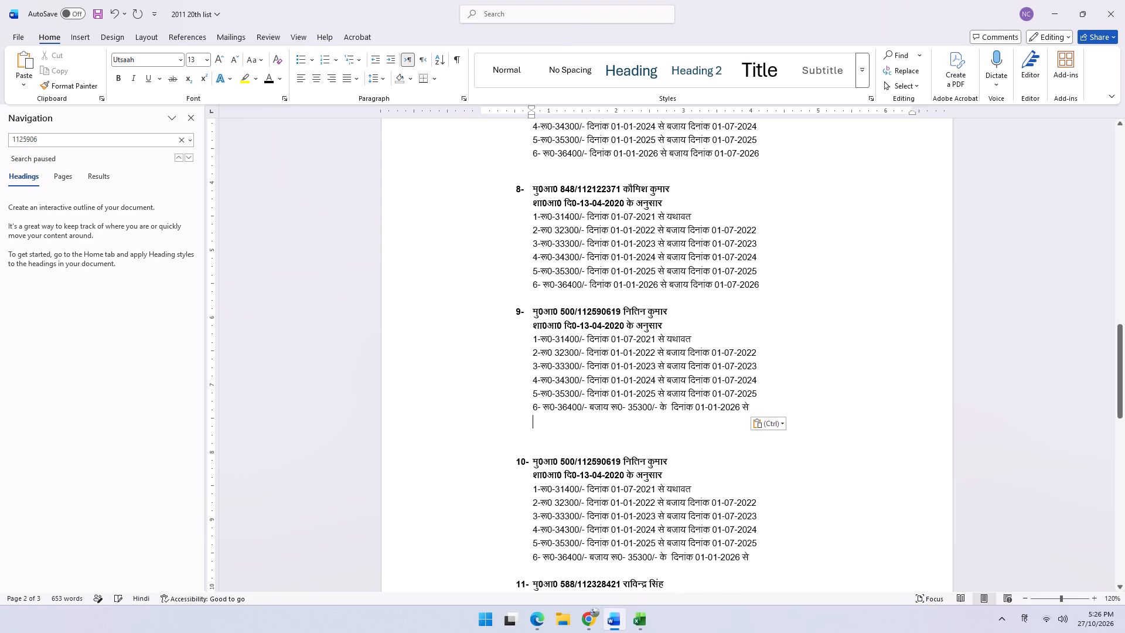
{"action": "key", "text": "Delete"}
{"action": "key", "text": "Delete"}
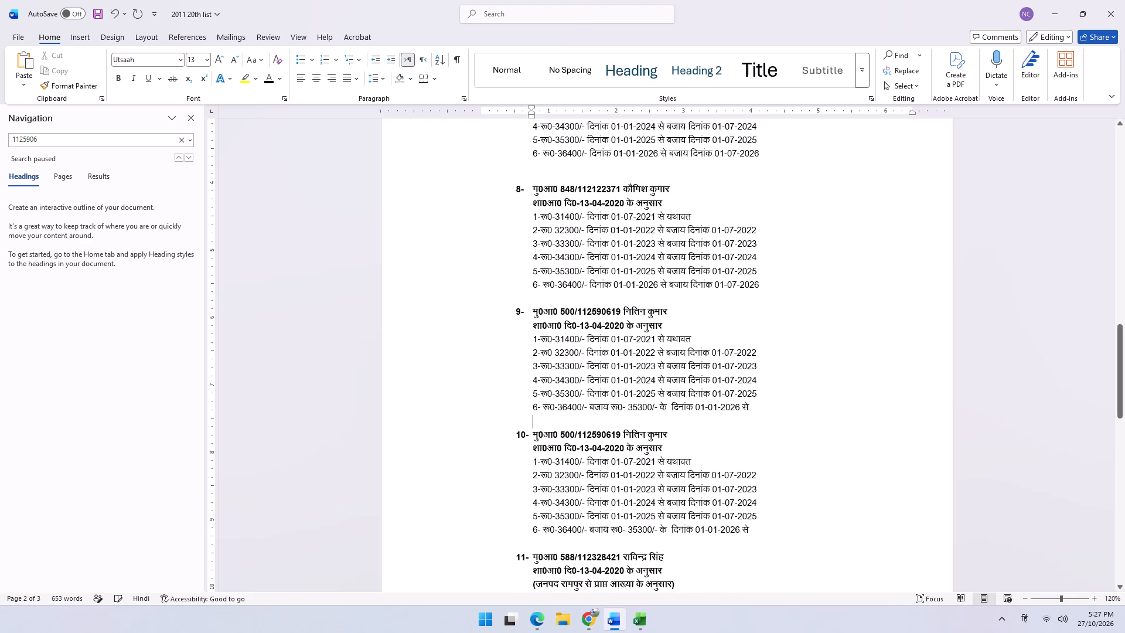
Replace the number and name in the new entry 9's heading with the next staff member's details.
{"action": "left_click_drag", "start_coordinate": [560, 312], "coordinate": [677, 312]}
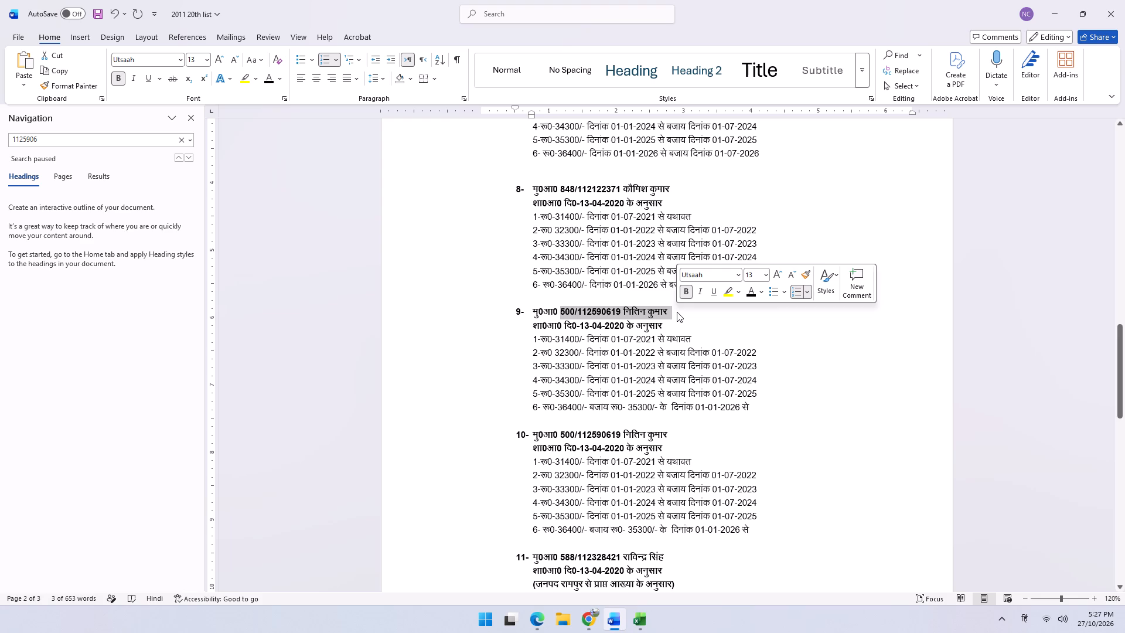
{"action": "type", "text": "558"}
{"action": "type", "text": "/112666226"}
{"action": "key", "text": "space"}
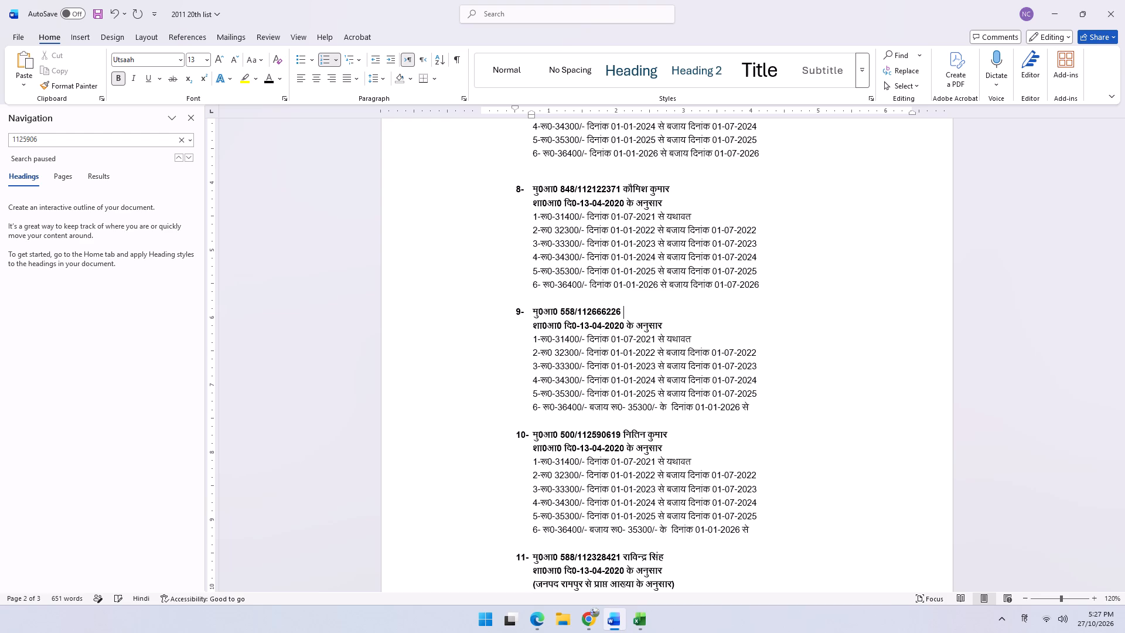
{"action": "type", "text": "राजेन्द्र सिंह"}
Duplicate entry 9's full block directly below it as entry 10, with a blank line between the two.
{"action": "left_click_drag", "start_coordinate": [763, 413], "coordinate": [497, 329]}
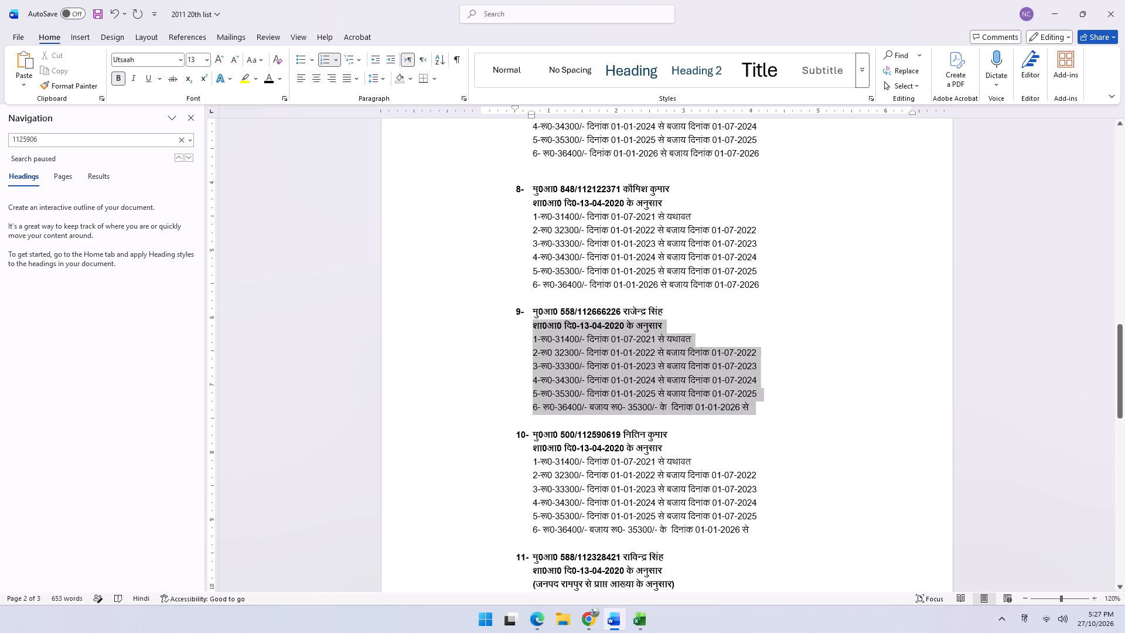
{"action": "left_click_drag", "start_coordinate": [497, 329], "coordinate": [497, 315]}
{"action": "key", "text": "ctrl+c"}
{"action": "left_click", "coordinate": [769, 410]}
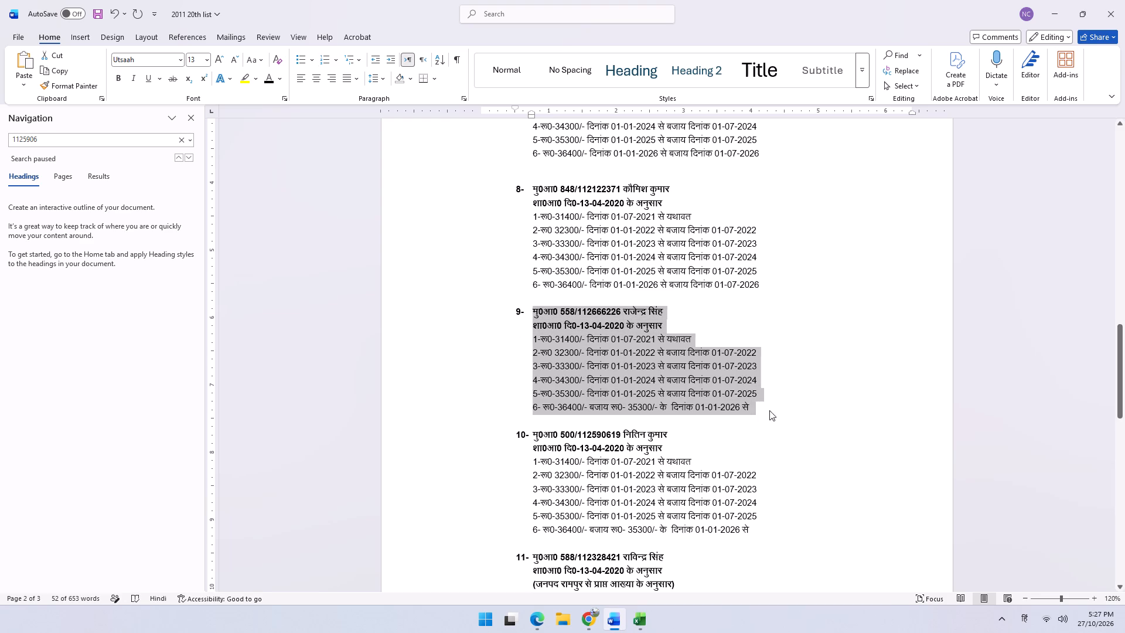
{"action": "key", "text": "Return"}
{"action": "key", "text": "ctrl+v"}
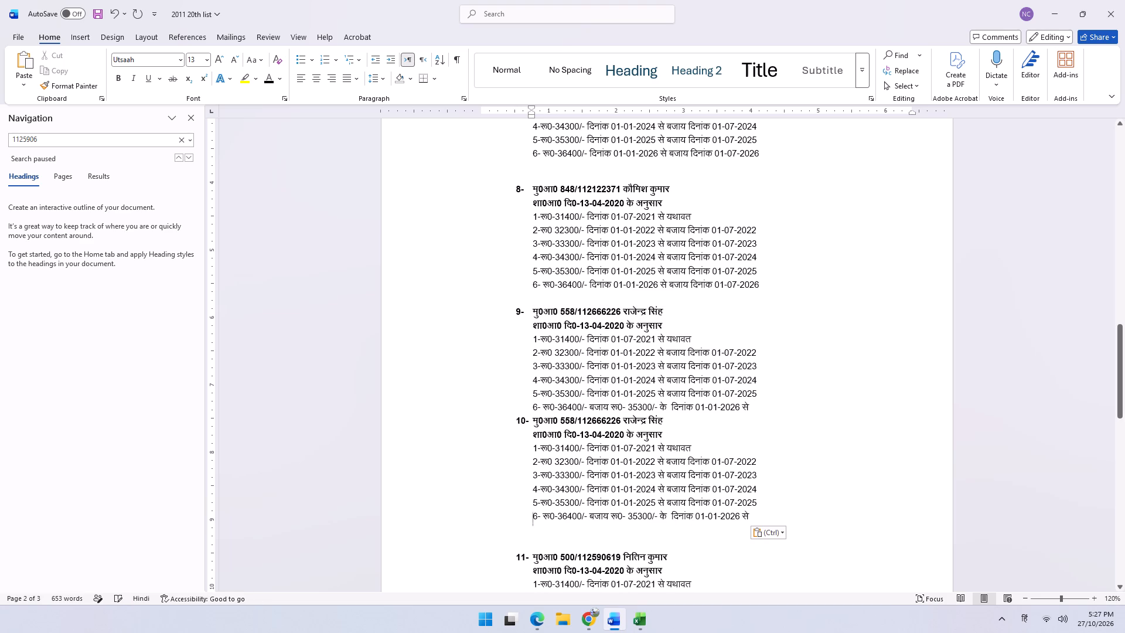
{"action": "left_click", "coordinate": [784, 405]}
{"action": "key", "text": "Return"}
Replace the number and name in the new entry 10's heading with the following staff member's details.
{"action": "left_click_drag", "start_coordinate": [561, 434], "coordinate": [662, 428]}
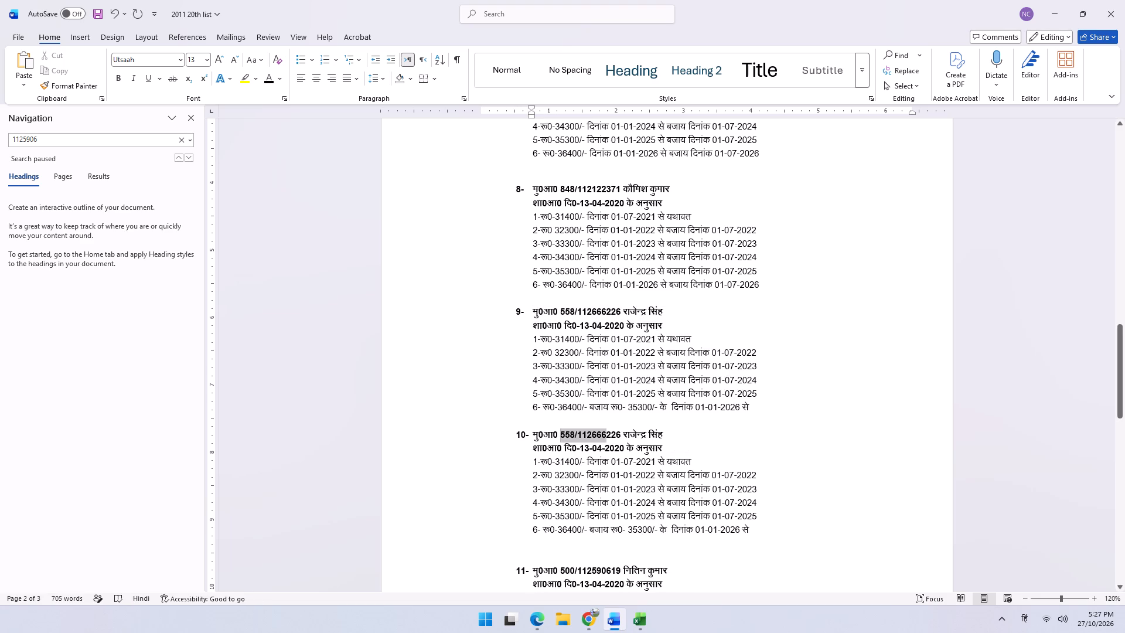
{"action": "left_click_drag", "start_coordinate": [662, 428], "coordinate": [677, 432]}
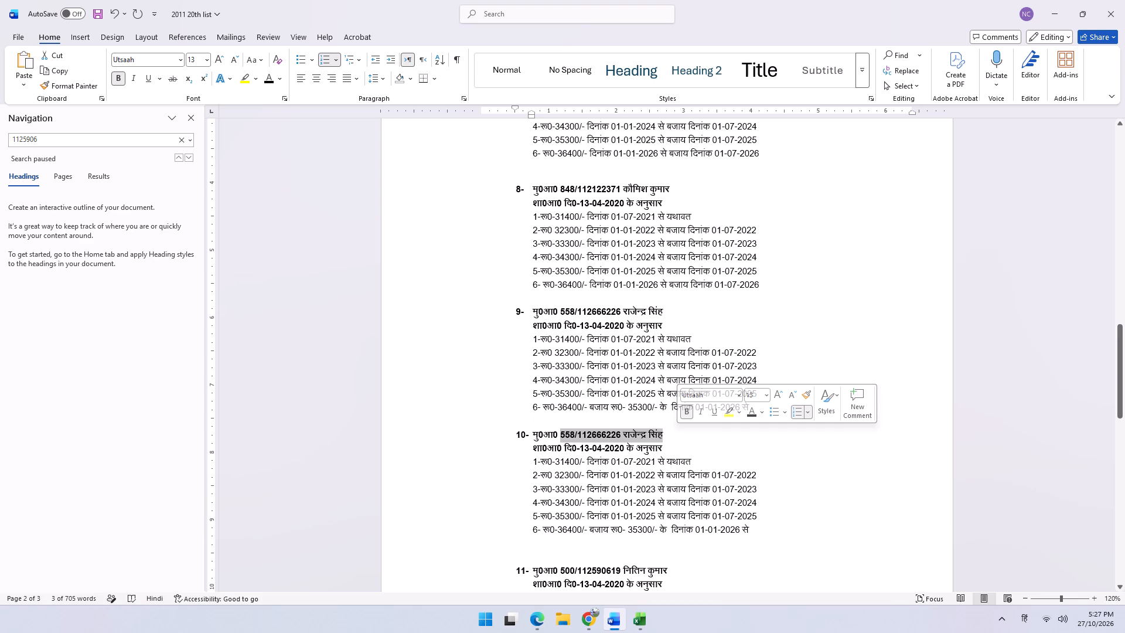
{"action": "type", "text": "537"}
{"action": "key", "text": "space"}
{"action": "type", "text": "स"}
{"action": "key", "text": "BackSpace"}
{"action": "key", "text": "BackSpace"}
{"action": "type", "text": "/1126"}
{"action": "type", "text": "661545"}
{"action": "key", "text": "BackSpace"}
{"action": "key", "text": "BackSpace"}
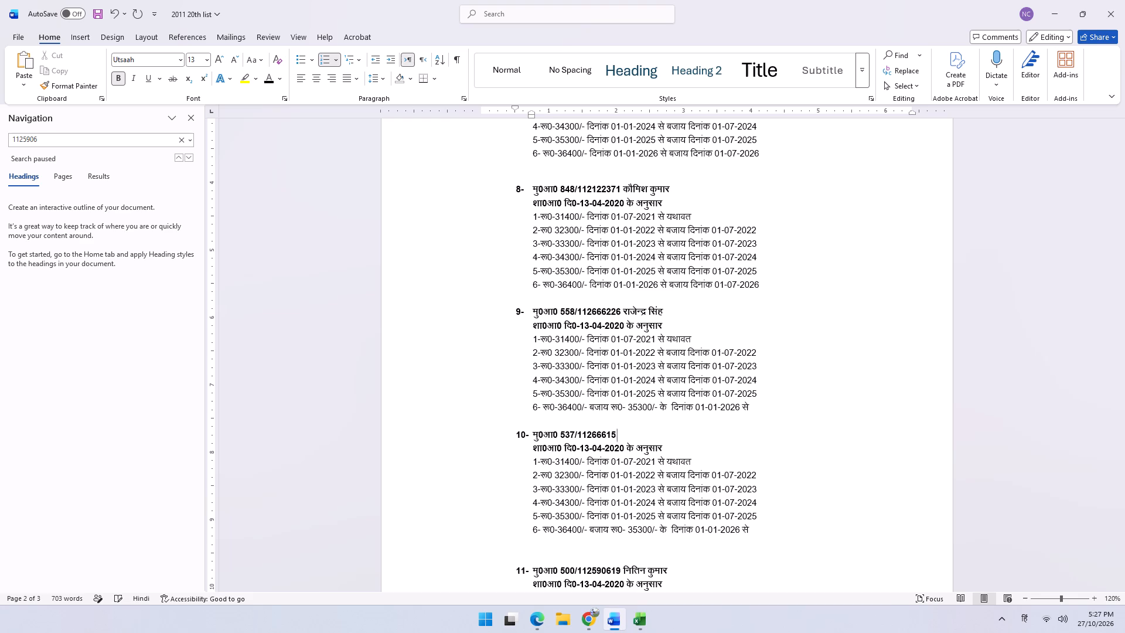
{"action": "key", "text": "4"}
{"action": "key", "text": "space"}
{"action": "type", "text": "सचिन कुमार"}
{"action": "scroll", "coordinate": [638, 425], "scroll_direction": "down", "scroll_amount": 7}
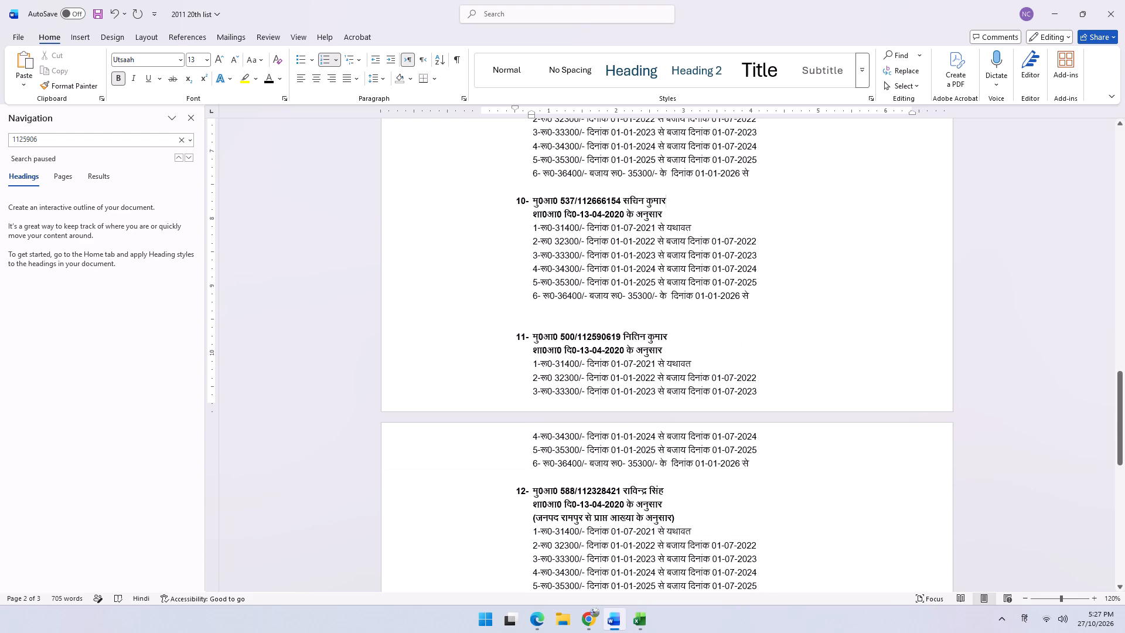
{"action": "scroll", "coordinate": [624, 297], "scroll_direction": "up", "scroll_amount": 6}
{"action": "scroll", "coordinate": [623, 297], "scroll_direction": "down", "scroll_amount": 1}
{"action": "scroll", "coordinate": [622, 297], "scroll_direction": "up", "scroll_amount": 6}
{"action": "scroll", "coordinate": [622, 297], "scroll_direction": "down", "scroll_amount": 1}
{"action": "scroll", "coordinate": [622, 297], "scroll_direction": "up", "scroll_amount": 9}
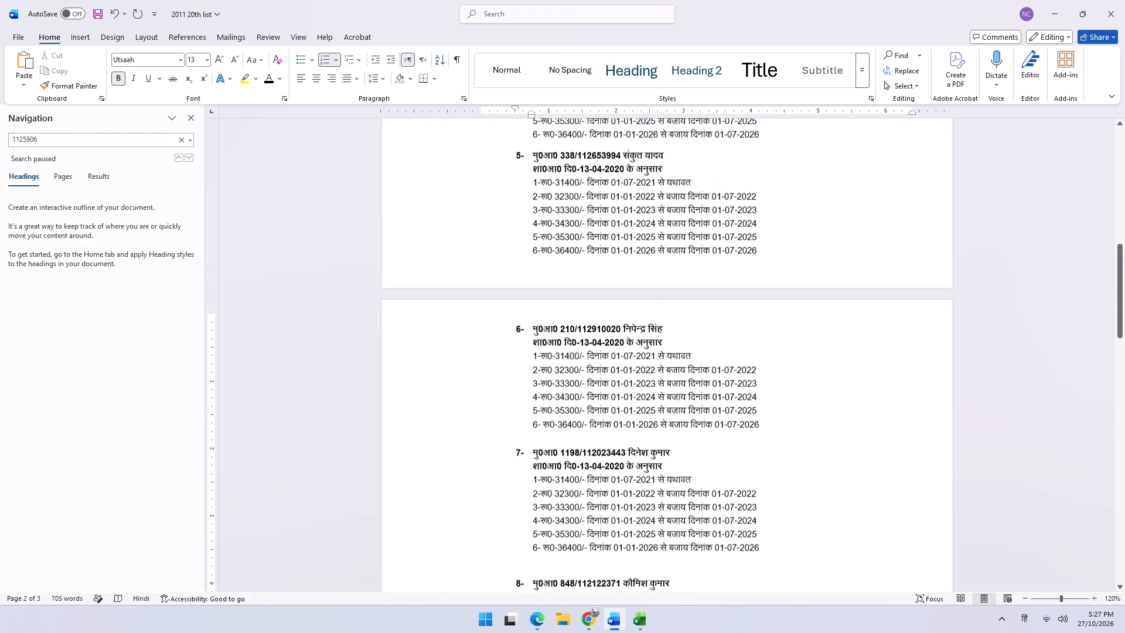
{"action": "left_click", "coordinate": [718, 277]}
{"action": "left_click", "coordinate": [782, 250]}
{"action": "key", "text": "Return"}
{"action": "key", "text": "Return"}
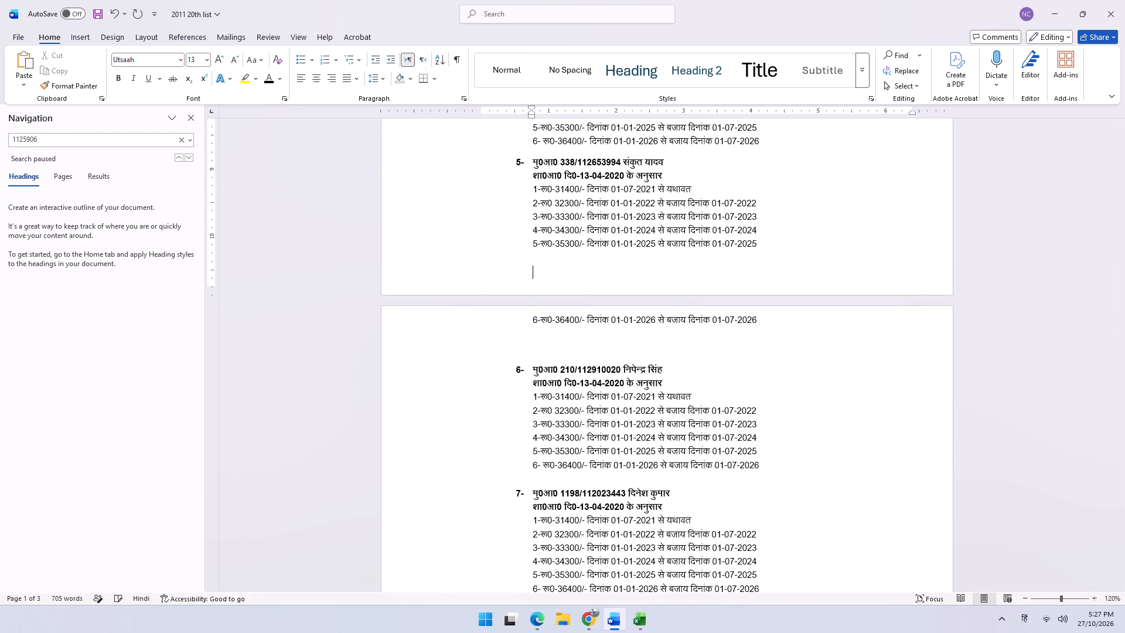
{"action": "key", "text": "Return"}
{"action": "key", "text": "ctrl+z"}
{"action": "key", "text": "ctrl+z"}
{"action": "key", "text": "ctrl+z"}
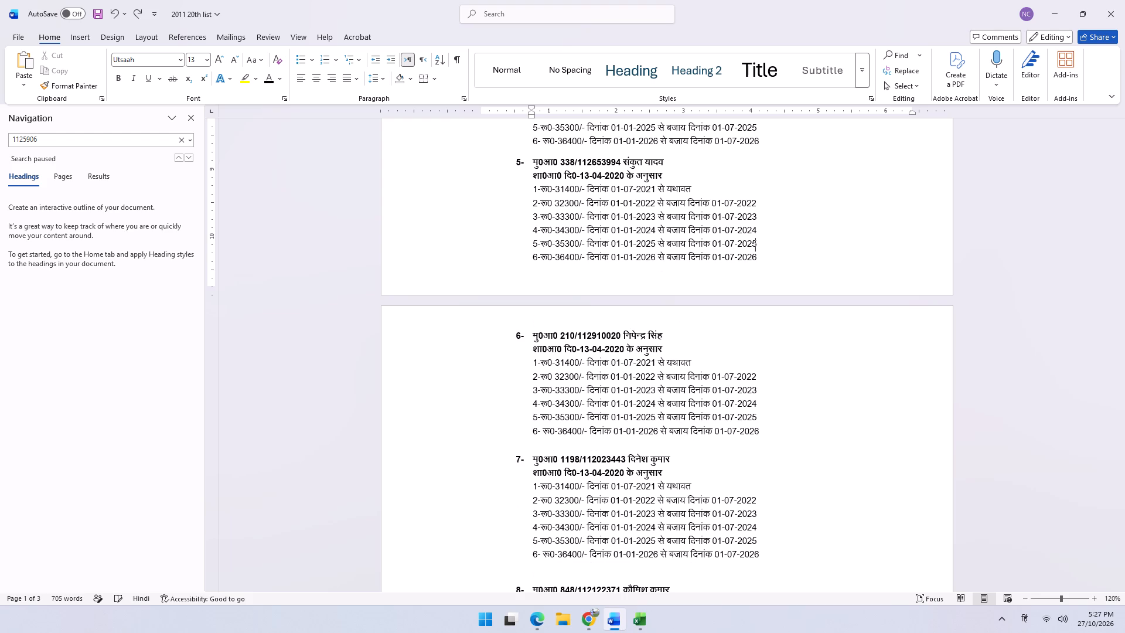
Add two blank lines after entry 5's last row, moving entry 6 further down page 2.
{"action": "key", "text": "Down"}
{"action": "key", "text": "Return"}
{"action": "key", "text": "Return"}
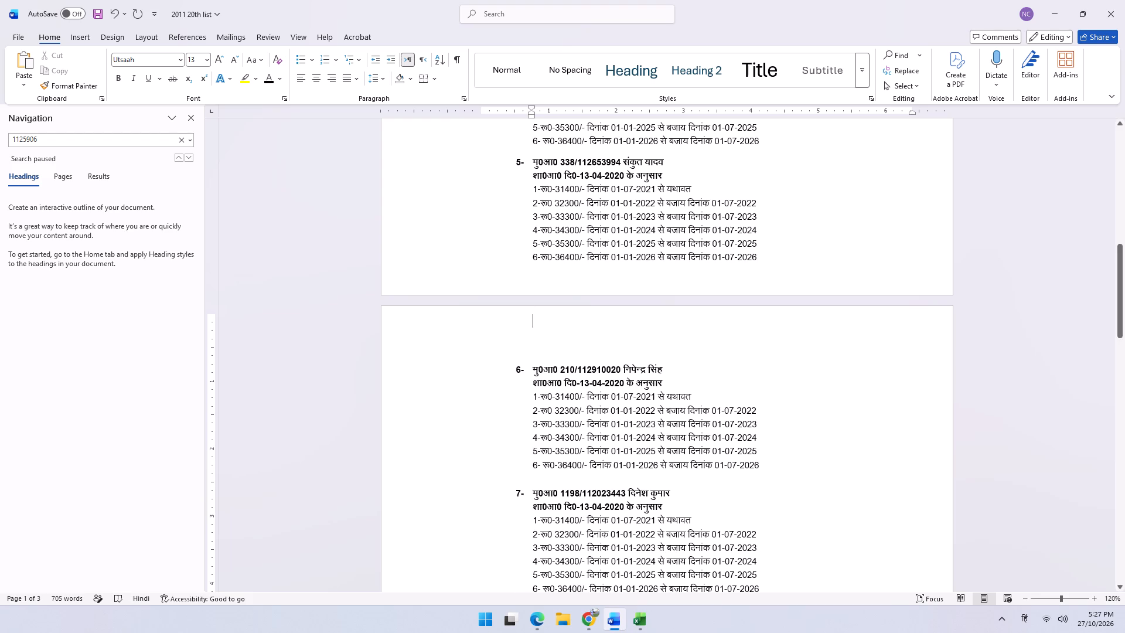
Add four blank lines after entry 10 to start entry 11 on page 3.
{"action": "scroll", "coordinate": [751, 277], "scroll_direction": "down", "scroll_amount": 19}
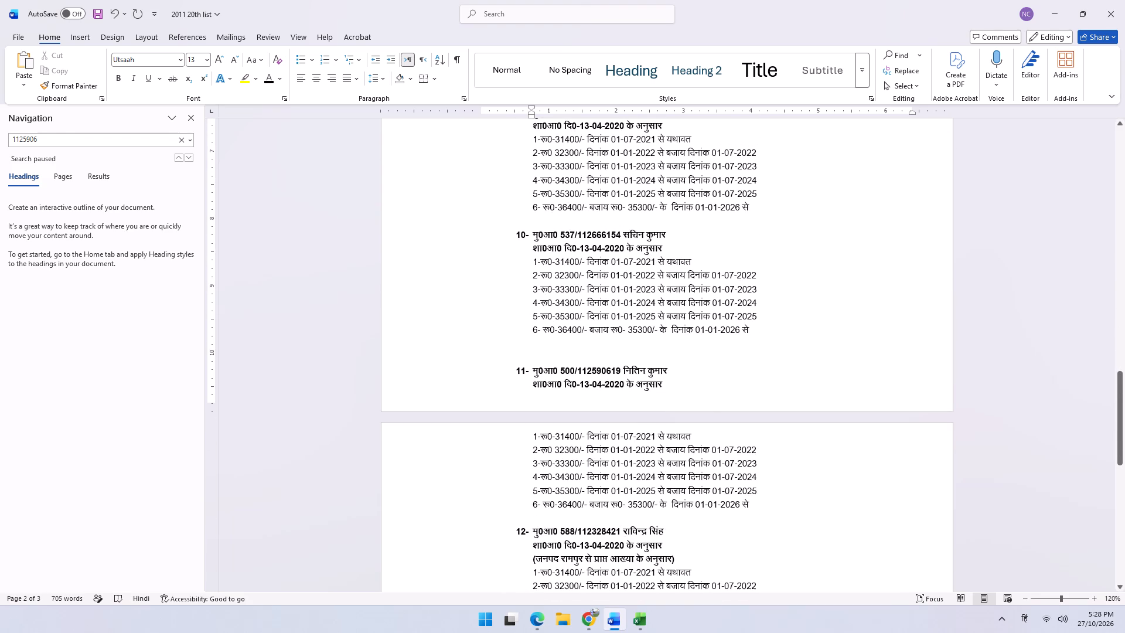
{"action": "left_click", "coordinate": [782, 336]}
{"action": "key", "text": "Return"}
{"action": "key", "text": "Return"}
{"action": "key", "text": "Return"}
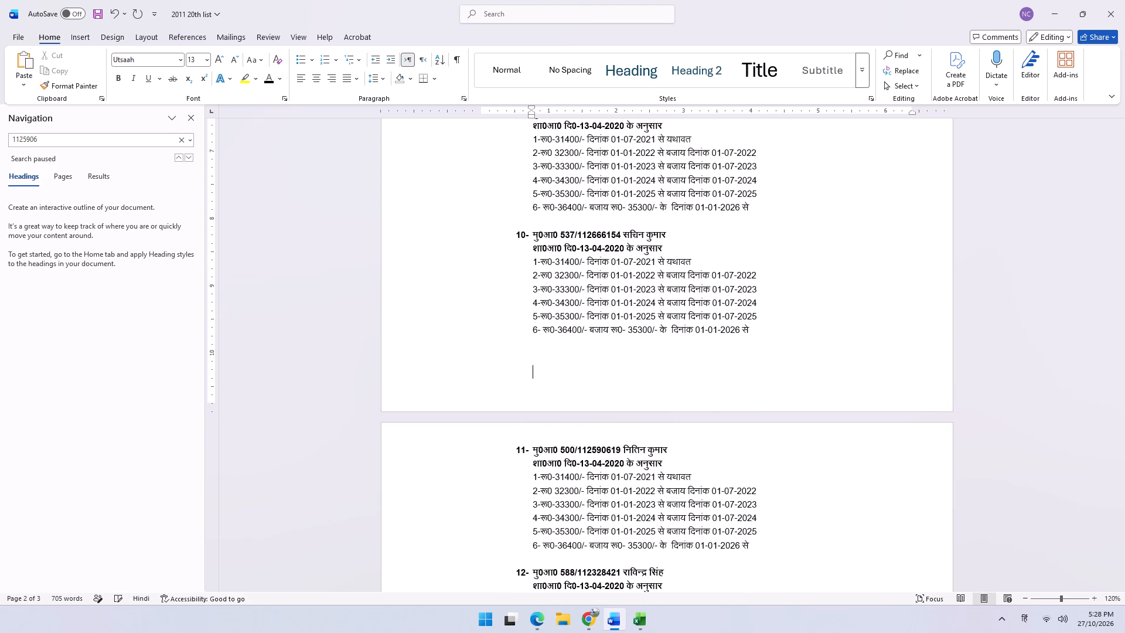
{"action": "key", "text": "Return"}
Review the whole order from the opening paragraph to the closing copy notes, checking the entries and page breaks.
{"action": "scroll", "coordinate": [813, 339], "scroll_direction": "down", "scroll_amount": 5}
{"action": "scroll", "coordinate": [765, 359], "scroll_direction": "down", "scroll_amount": 9}
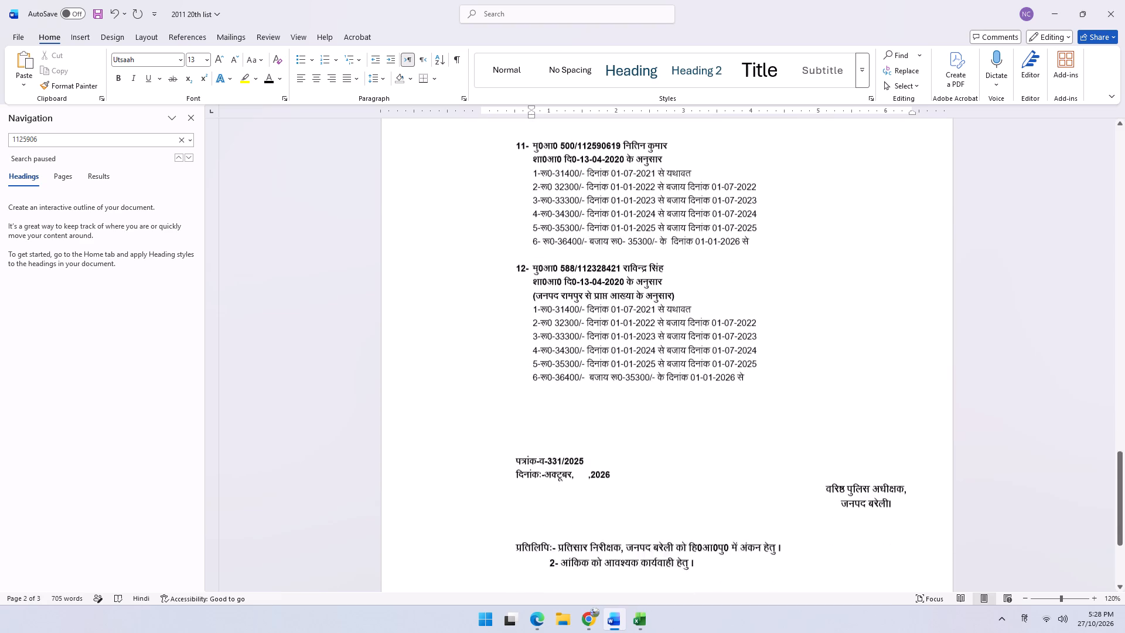
{"action": "scroll", "coordinate": [681, 360], "scroll_direction": "down", "scroll_amount": 1}
{"action": "scroll", "coordinate": [585, 372], "scroll_direction": "up", "scroll_amount": 8}
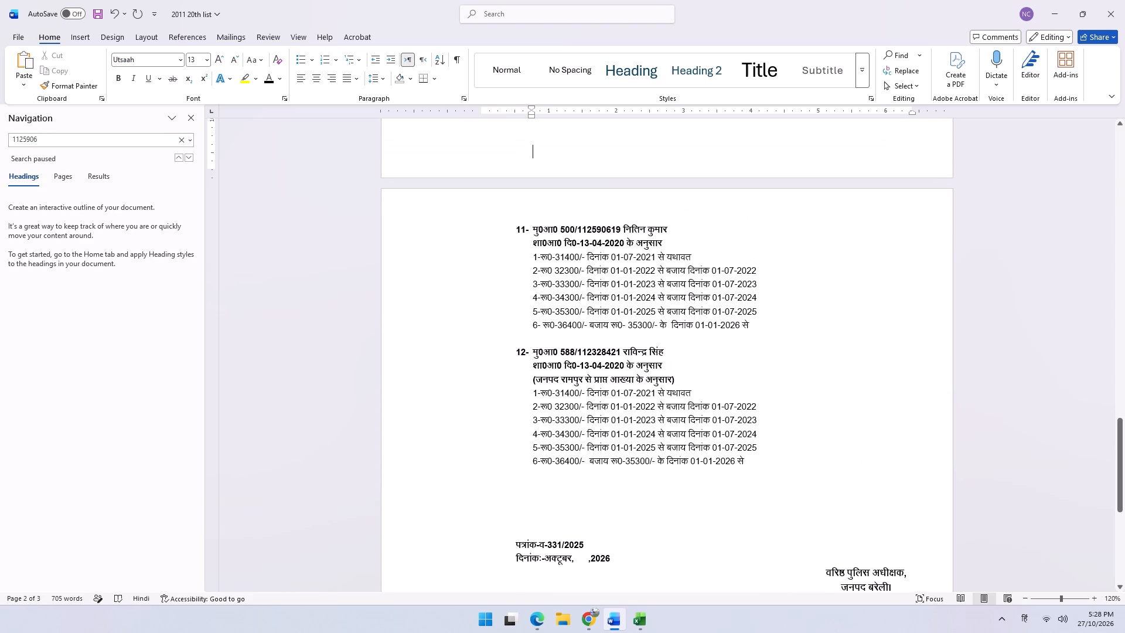
{"action": "scroll", "coordinate": [741, 354], "scroll_direction": "up", "scroll_amount": 8}
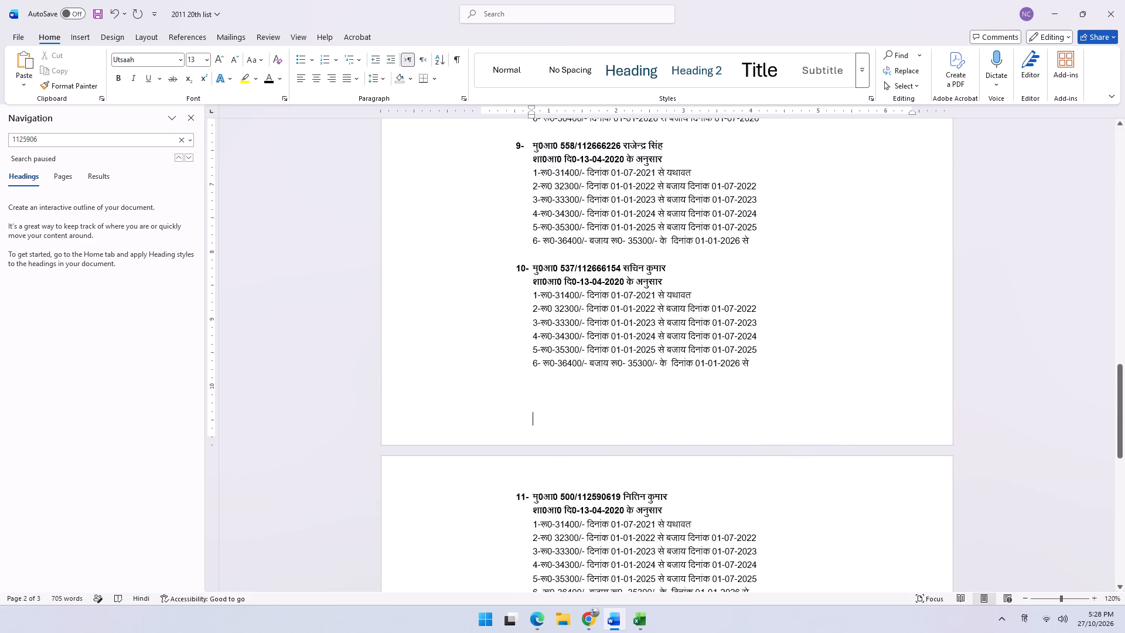
{"action": "scroll", "coordinate": [748, 353], "scroll_direction": "up", "scroll_amount": 16}
{"action": "scroll", "coordinate": [748, 353], "scroll_direction": "up", "scroll_amount": 7}
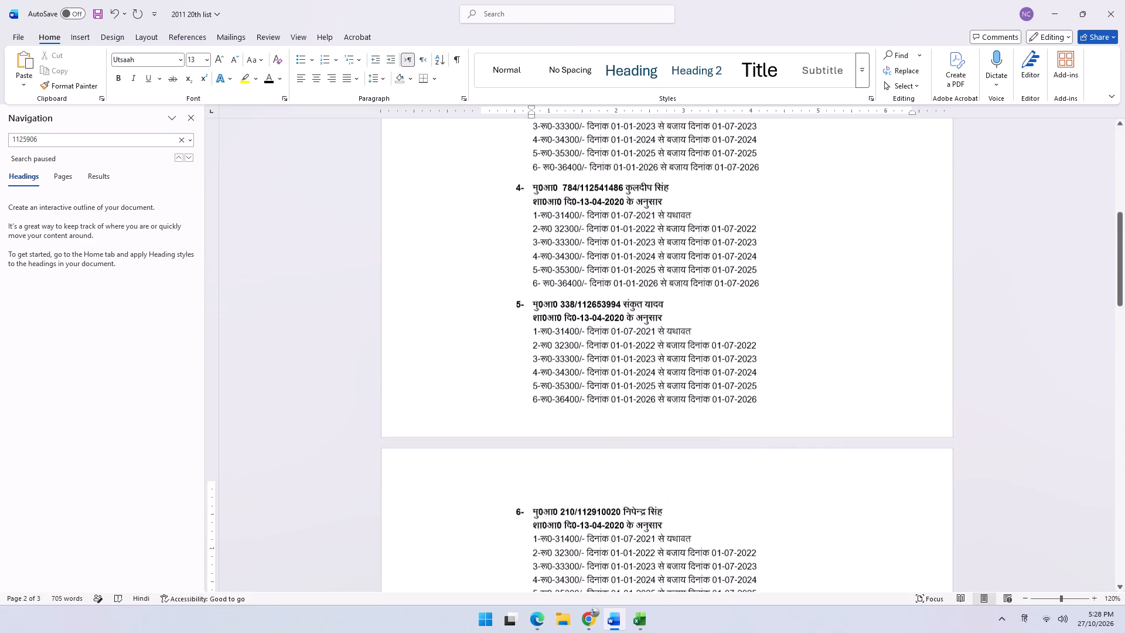
{"action": "scroll", "coordinate": [748, 353], "scroll_direction": "up", "scroll_amount": 12}
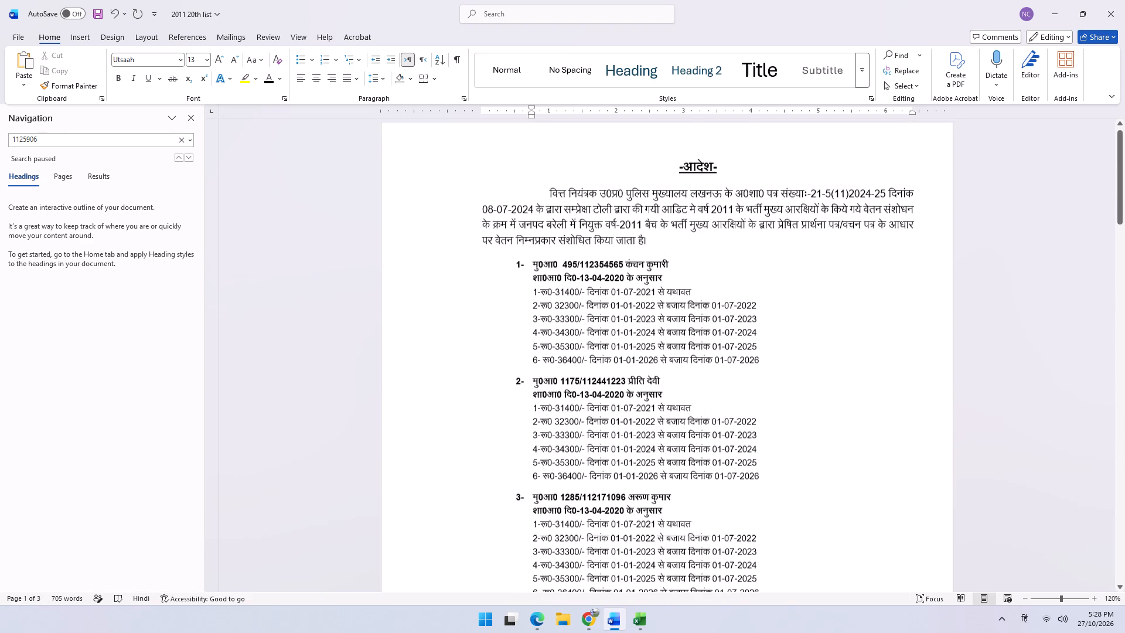
{"action": "scroll", "coordinate": [702, 369], "scroll_direction": "down", "scroll_amount": 4}
{"action": "scroll", "coordinate": [610, 340], "scroll_direction": "down", "scroll_amount": 7}
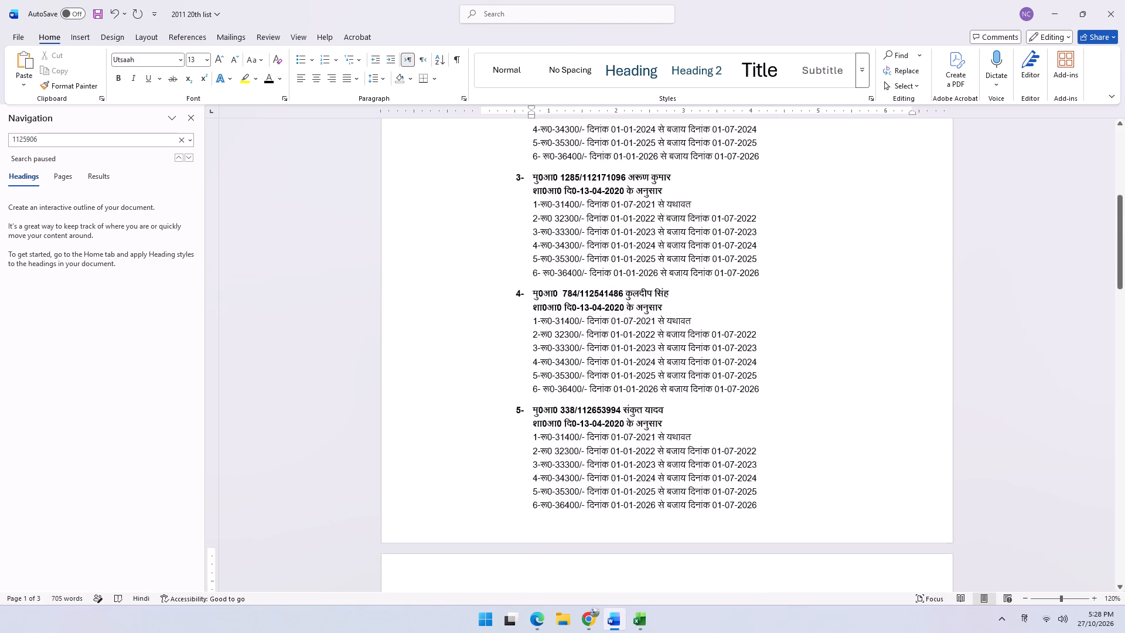
{"action": "scroll", "coordinate": [721, 338], "scroll_direction": "down", "scroll_amount": 2}
{"action": "scroll", "coordinate": [626, 337], "scroll_direction": "down", "scroll_amount": 2}
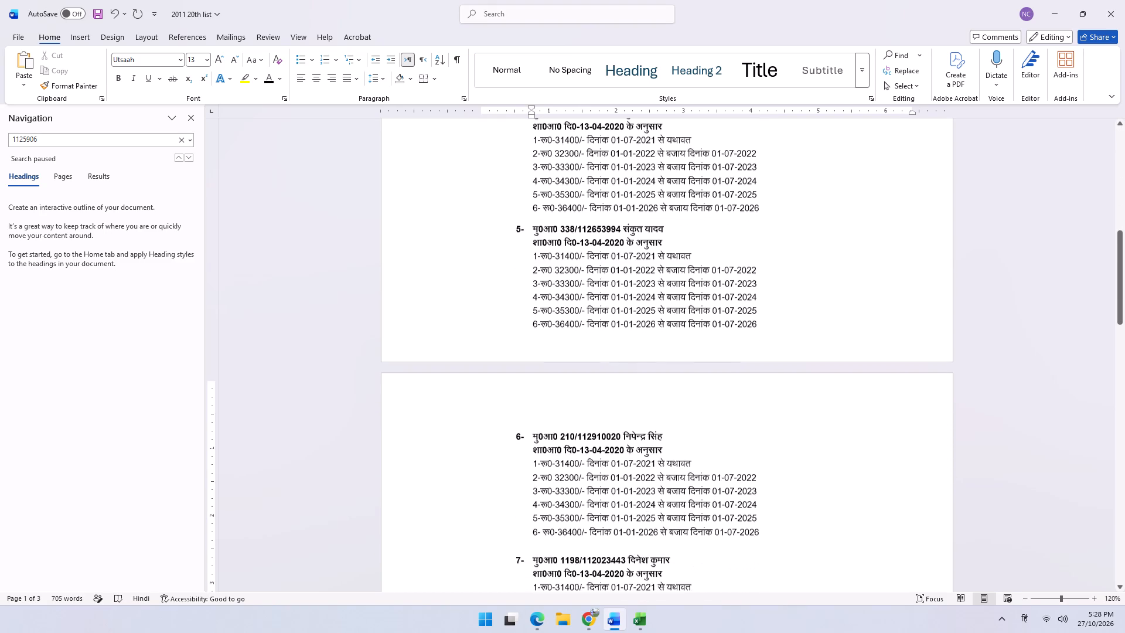
{"action": "scroll", "coordinate": [621, 332], "scroll_direction": "down", "scroll_amount": 13}
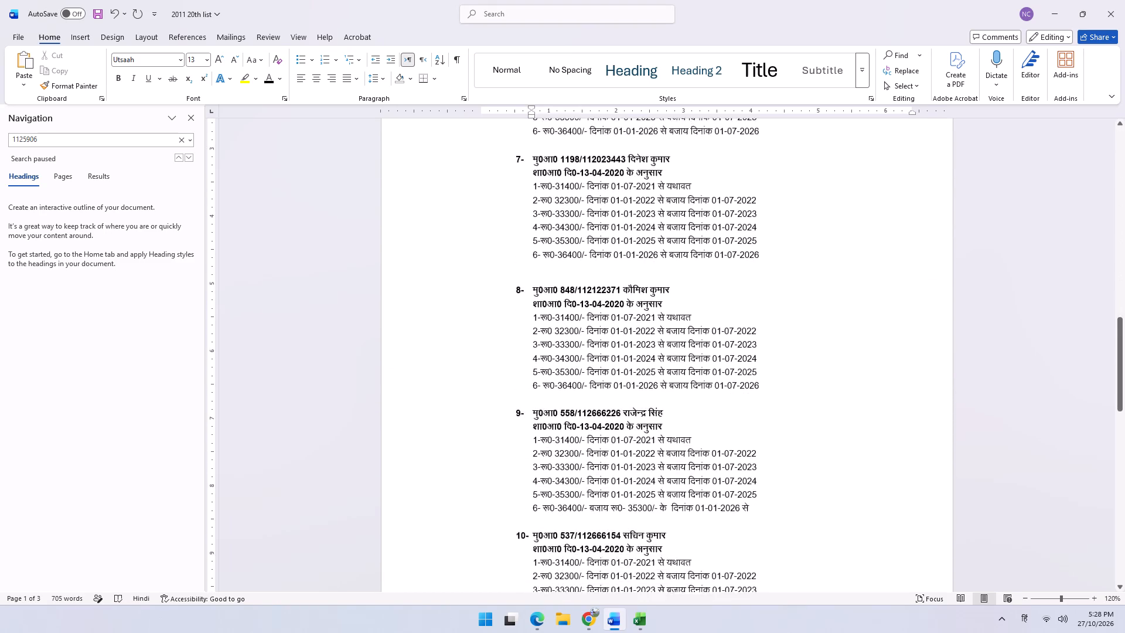
{"action": "scroll", "coordinate": [589, 329], "scroll_direction": "down", "scroll_amount": 15}
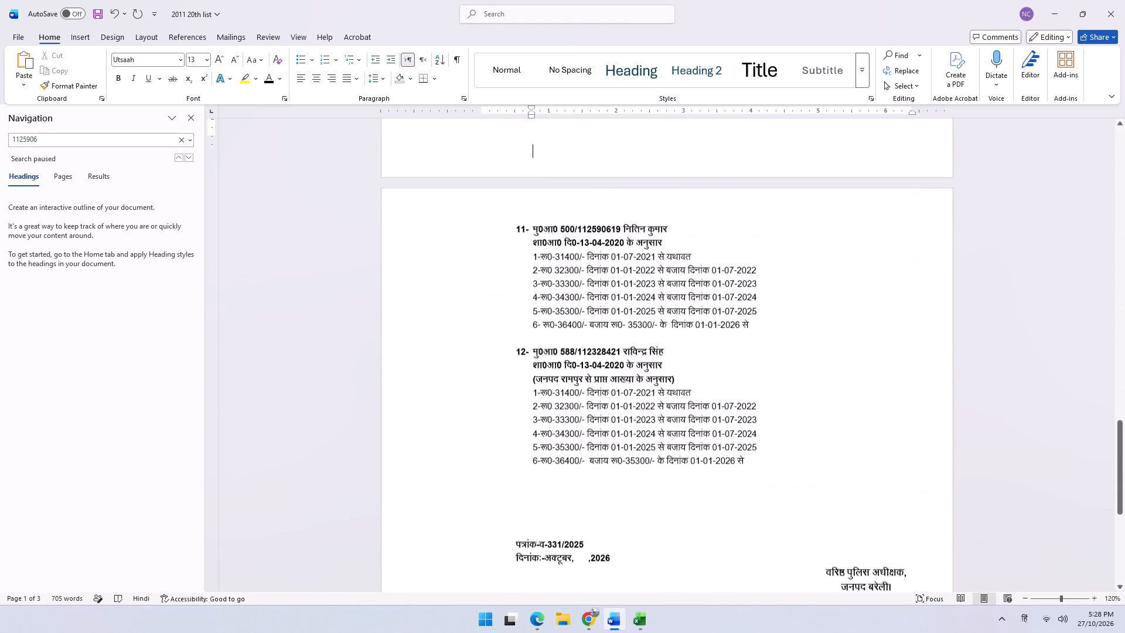
{"action": "scroll", "coordinate": [591, 333], "scroll_direction": "down", "scroll_amount": 3}
{"action": "scroll", "coordinate": [720, 333], "scroll_direction": "up", "scroll_amount": 9}
{"action": "scroll", "coordinate": [721, 333], "scroll_direction": "down", "scroll_amount": 1}
{"action": "scroll", "coordinate": [721, 333], "scroll_direction": "up", "scroll_amount": 12}
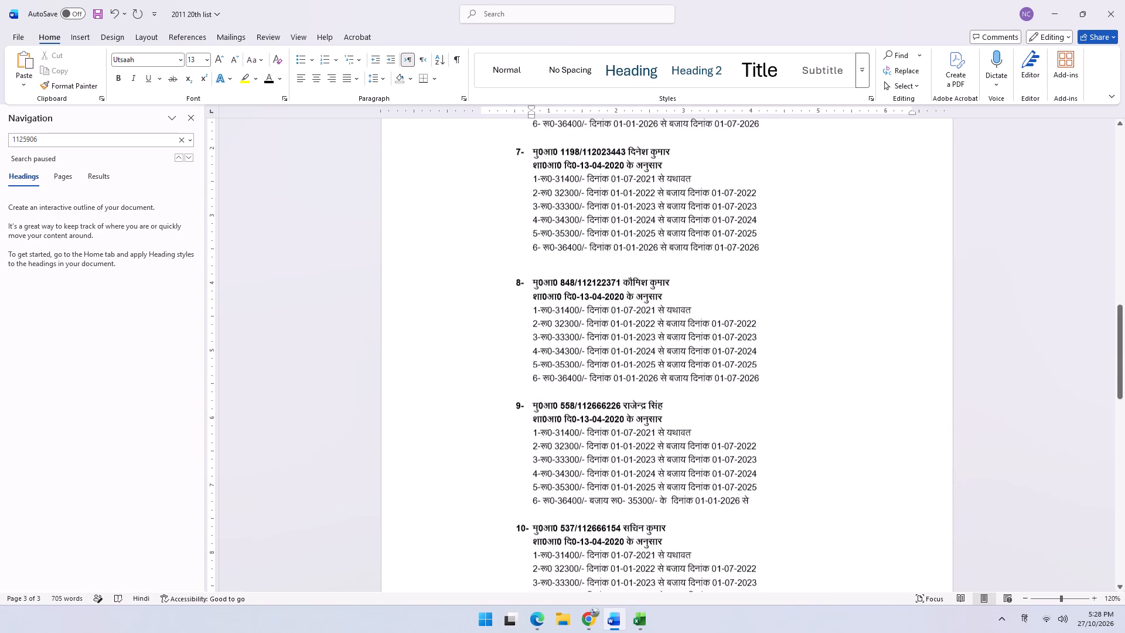
Place the cursor on the blank line between entries 7 and 8.
{"action": "left_click", "coordinate": [877, 300]}
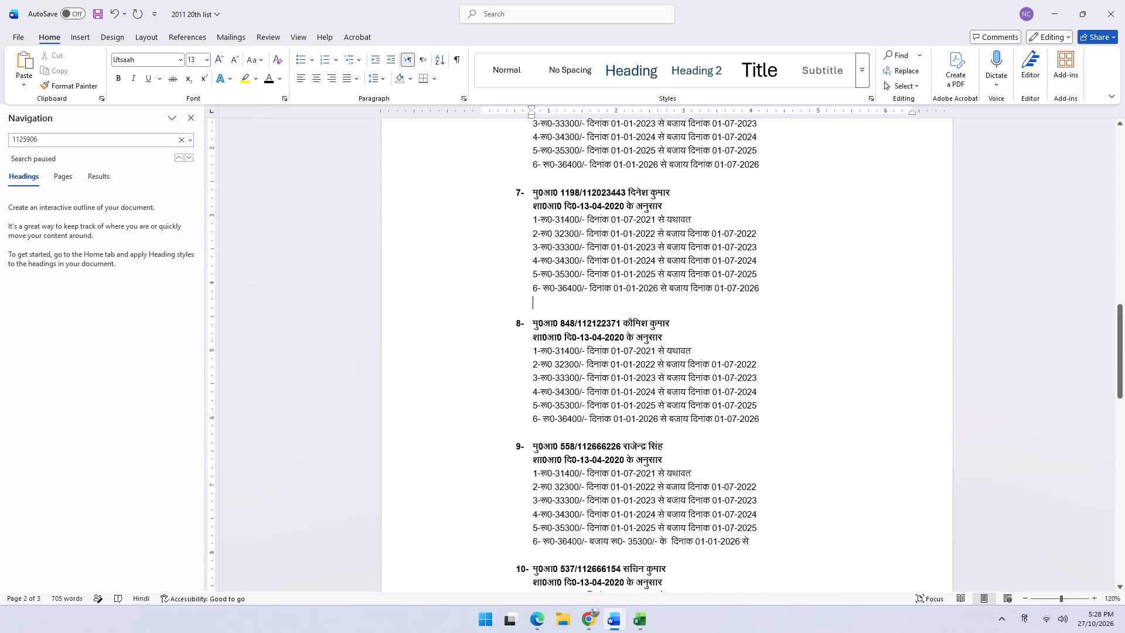
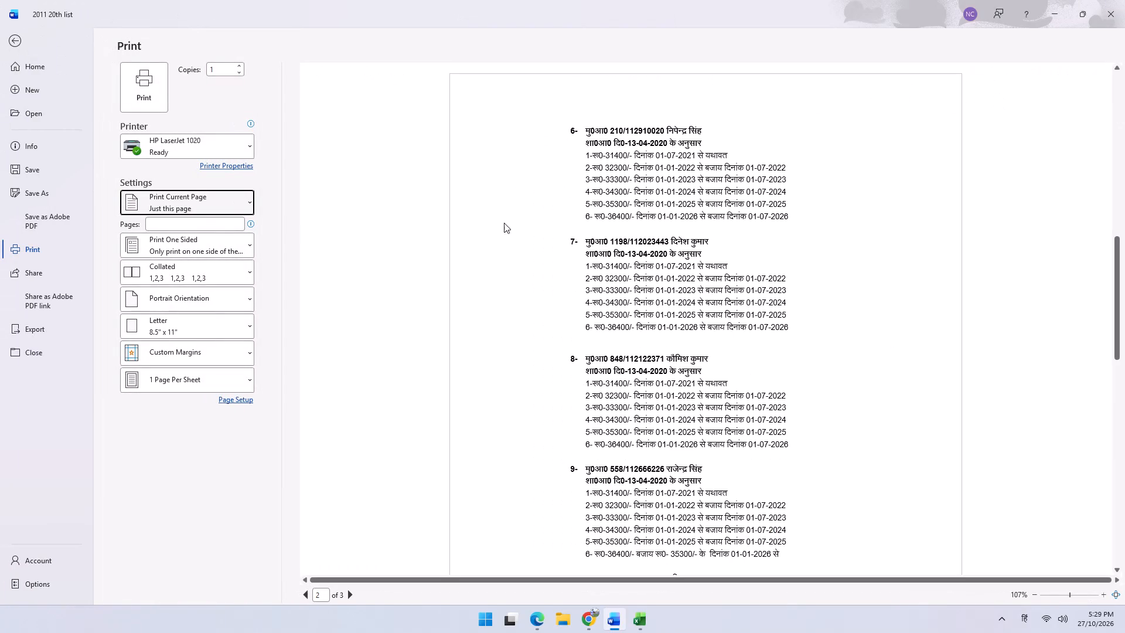
Print only the current page, page 2 of the order, as one copy on the HP LaserJet 1020, keeping the existing margins.
{"action": "left_click", "coordinate": [135, 75]}
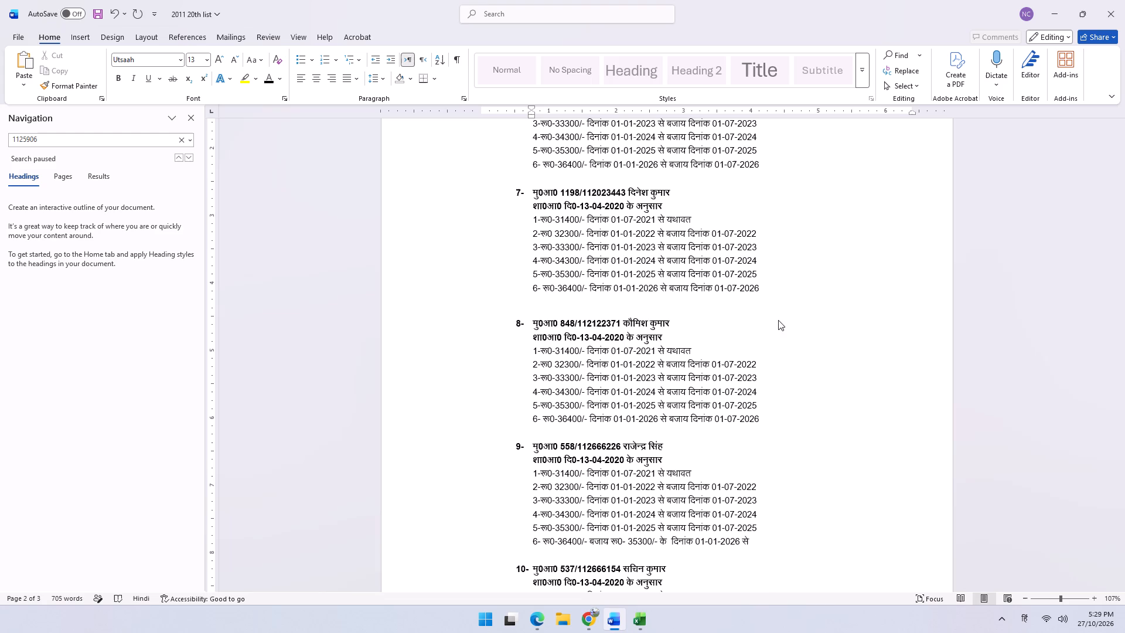
{"action": "left_click", "coordinate": [588, 336]}
Print only page 3, containing entries 11 and 12, as one copy on the HP LaserJet 1020, keeping the existing margins.
{"action": "scroll", "coordinate": [632, 331], "scroll_direction": "down", "scroll_amount": 3}
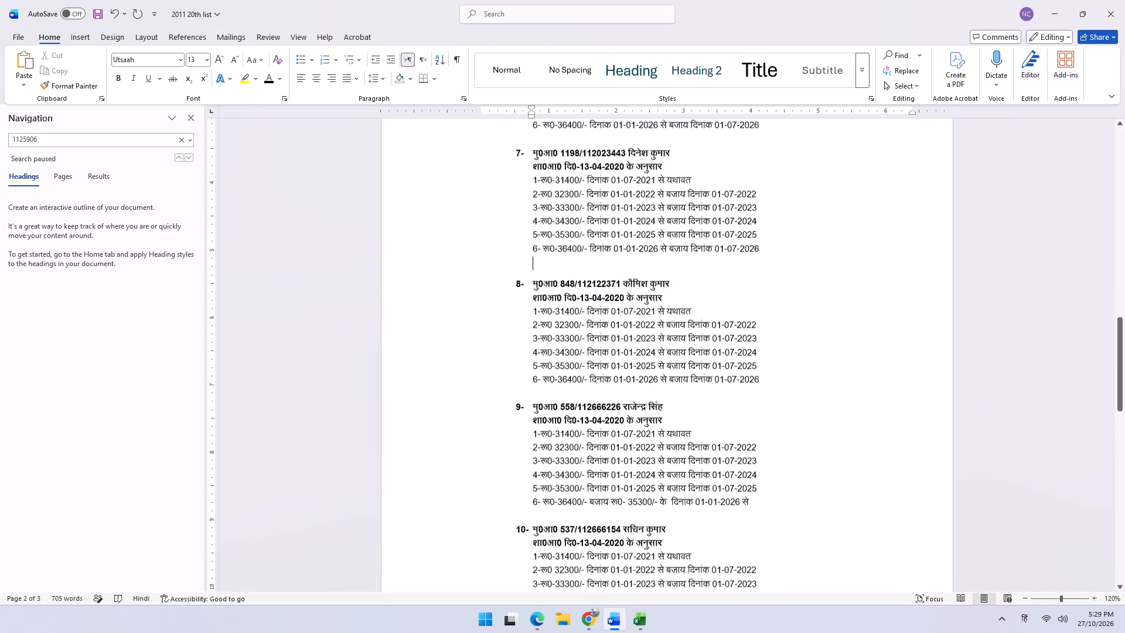
{"action": "scroll", "coordinate": [632, 332], "scroll_direction": "down", "scroll_amount": 10}
{"action": "scroll", "coordinate": [631, 331], "scroll_direction": "up", "scroll_amount": 12}
{"action": "scroll", "coordinate": [652, 322], "scroll_direction": "down", "scroll_amount": 1}
{"action": "scroll", "coordinate": [652, 322], "scroll_direction": "up", "scroll_amount": 7}
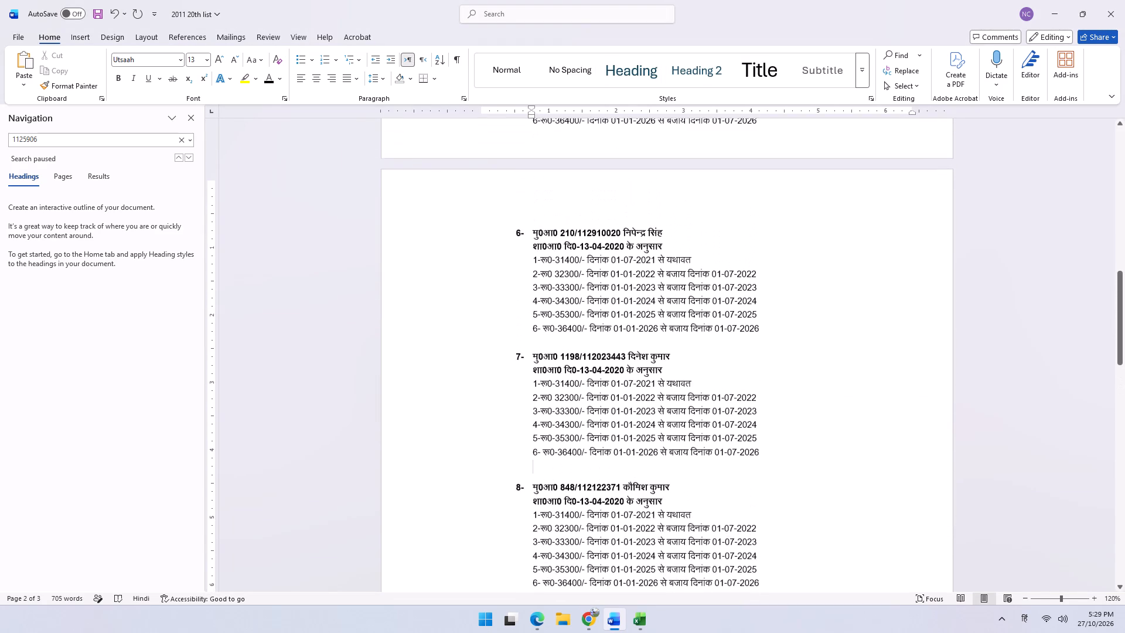
{"action": "scroll", "coordinate": [652, 322], "scroll_direction": "down", "scroll_amount": 3}
{"action": "scroll", "coordinate": [633, 332], "scroll_direction": "up", "scroll_amount": 1}
{"action": "scroll", "coordinate": [631, 336], "scroll_direction": "down", "scroll_amount": 1}
{"action": "scroll", "coordinate": [630, 336], "scroll_direction": "up", "scroll_amount": 1}
{"action": "scroll", "coordinate": [629, 336], "scroll_direction": "down", "scroll_amount": 15}
{"action": "left_click", "coordinate": [805, 519]}
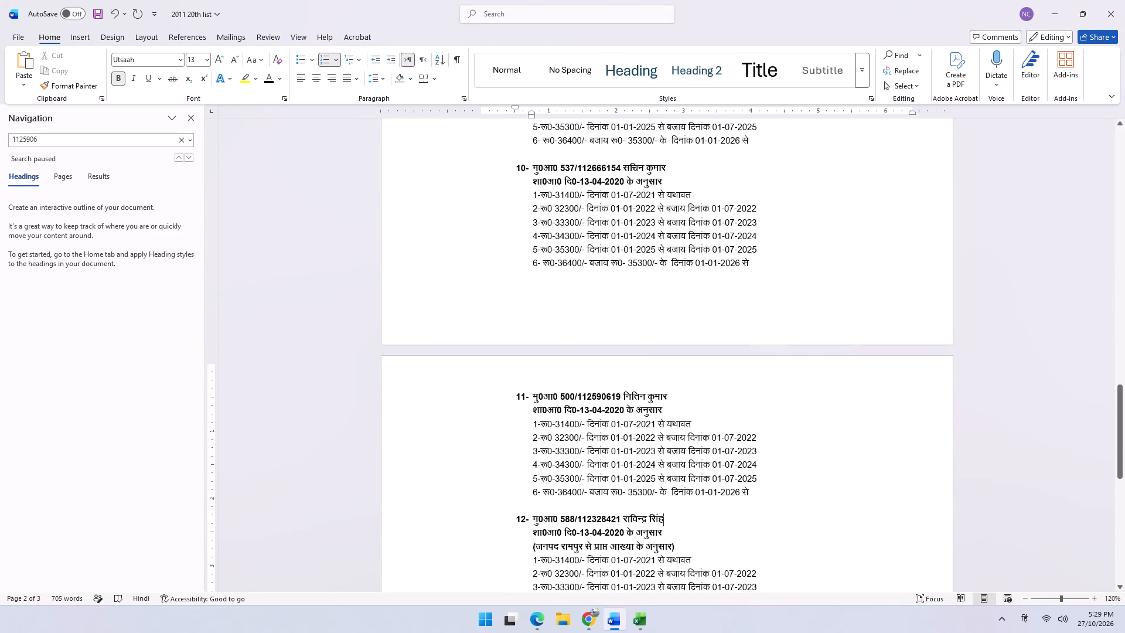
{"action": "key", "text": "ctrl+p"}
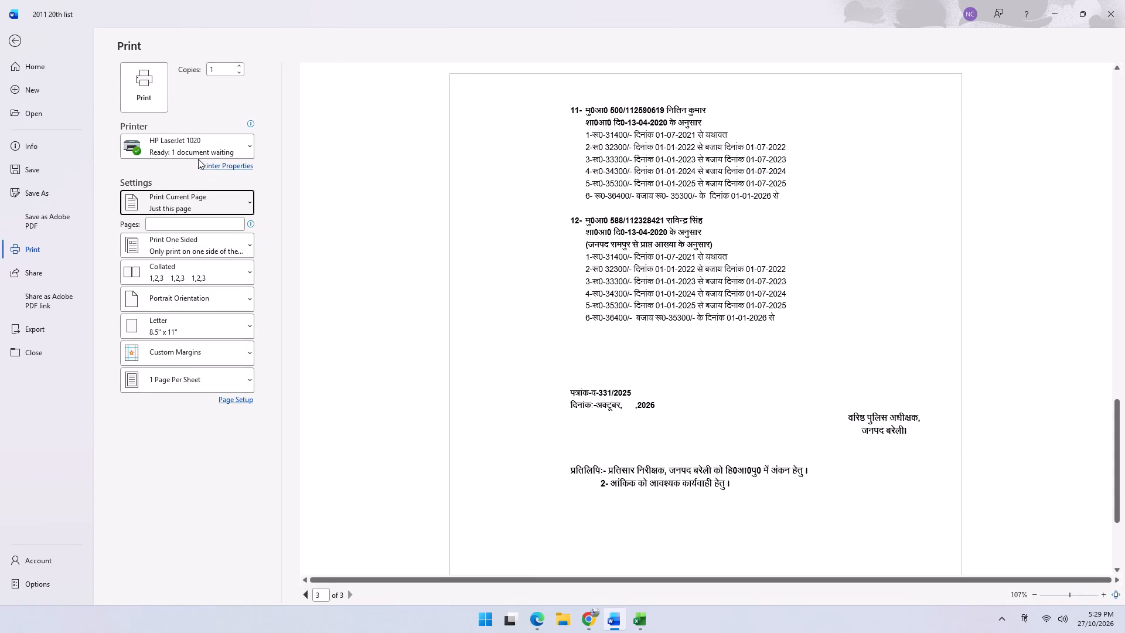
{"action": "left_click", "coordinate": [137, 70]}
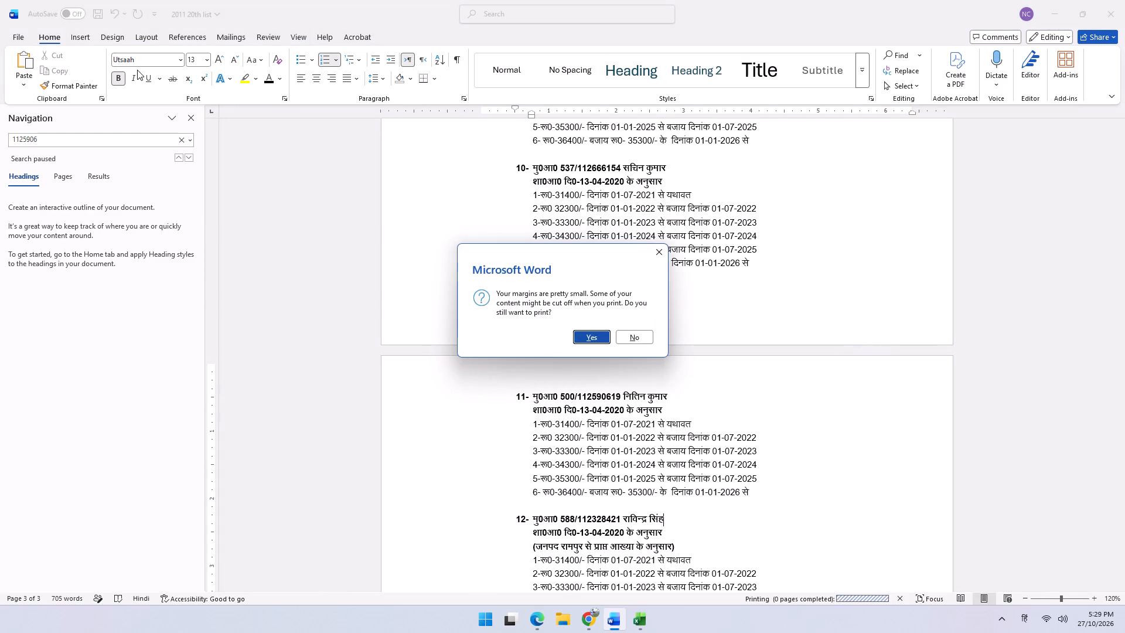
{"action": "key", "text": "Return"}
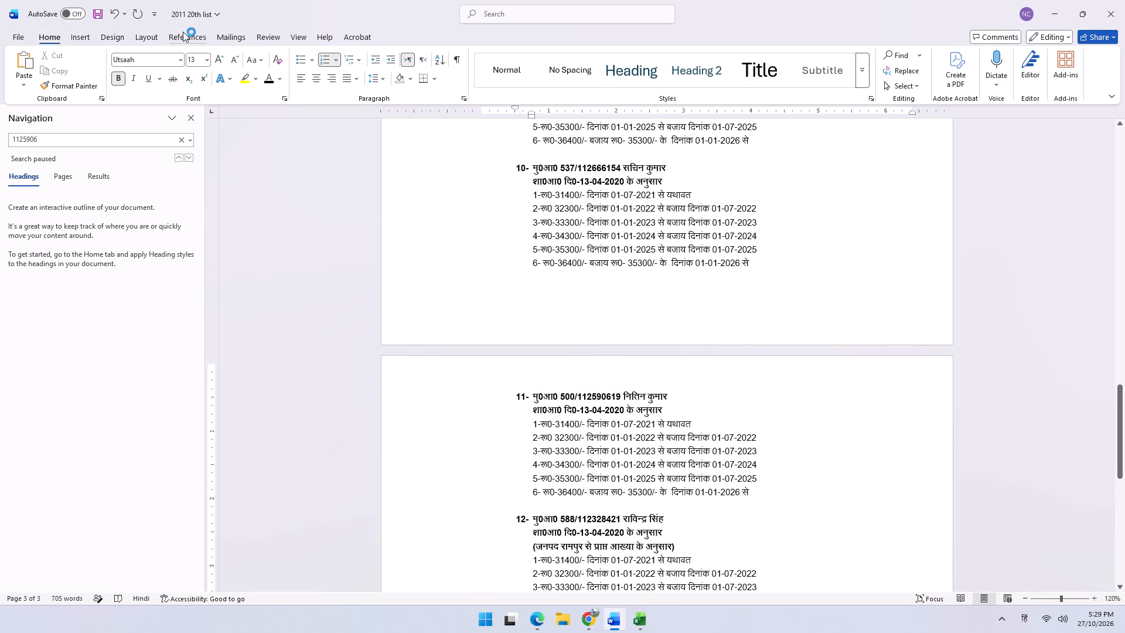
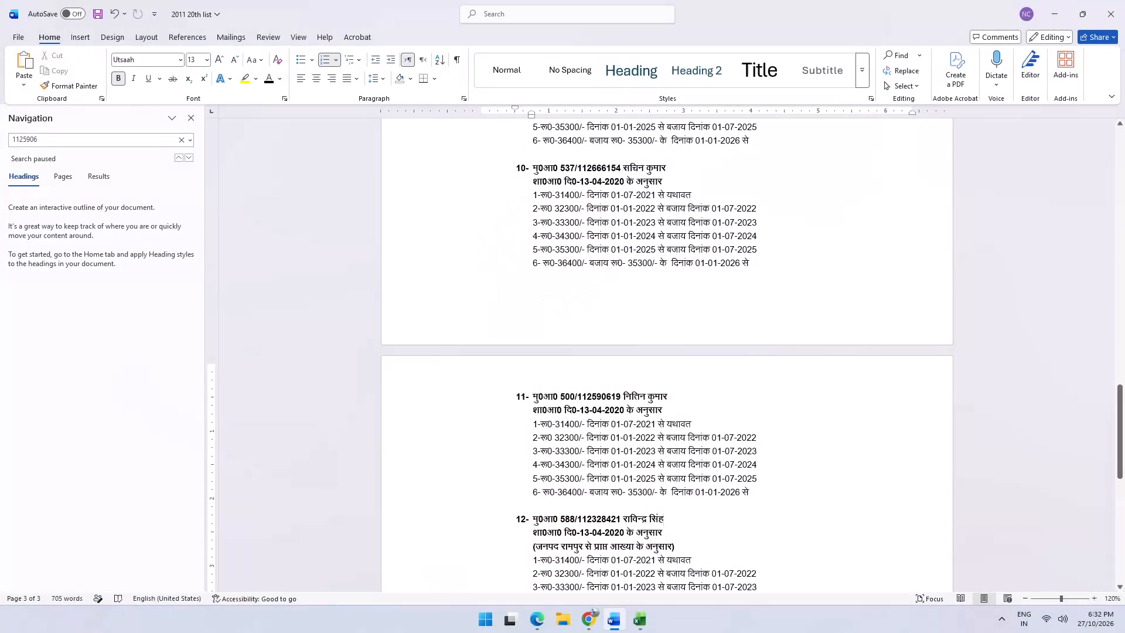
Save the pay increment order and close the open Word, Excel and Edge windows.
{"action": "key", "text": "ctrl+s"}
{"action": "key", "text": "alt+F4"}
{"action": "key", "text": "alt+F4"}
{"action": "key", "text": "alt+F4"}
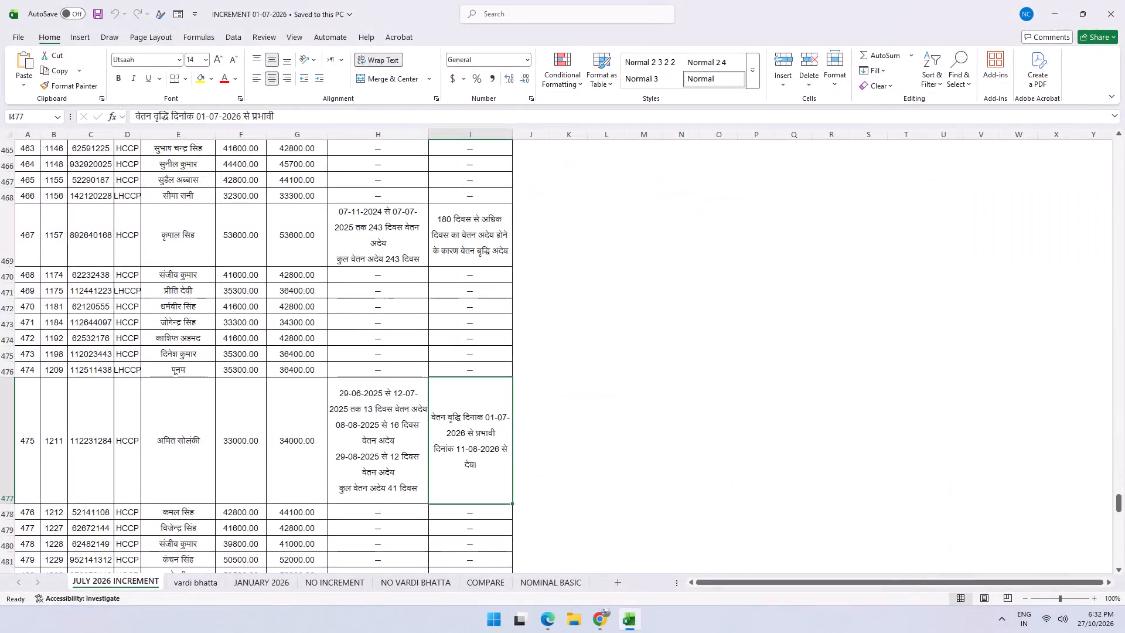
{"action": "key", "text": "alt+F4"}
Bring up the Windows shutdown prompt from the desktop.
{"action": "key", "text": "alt+F4"}
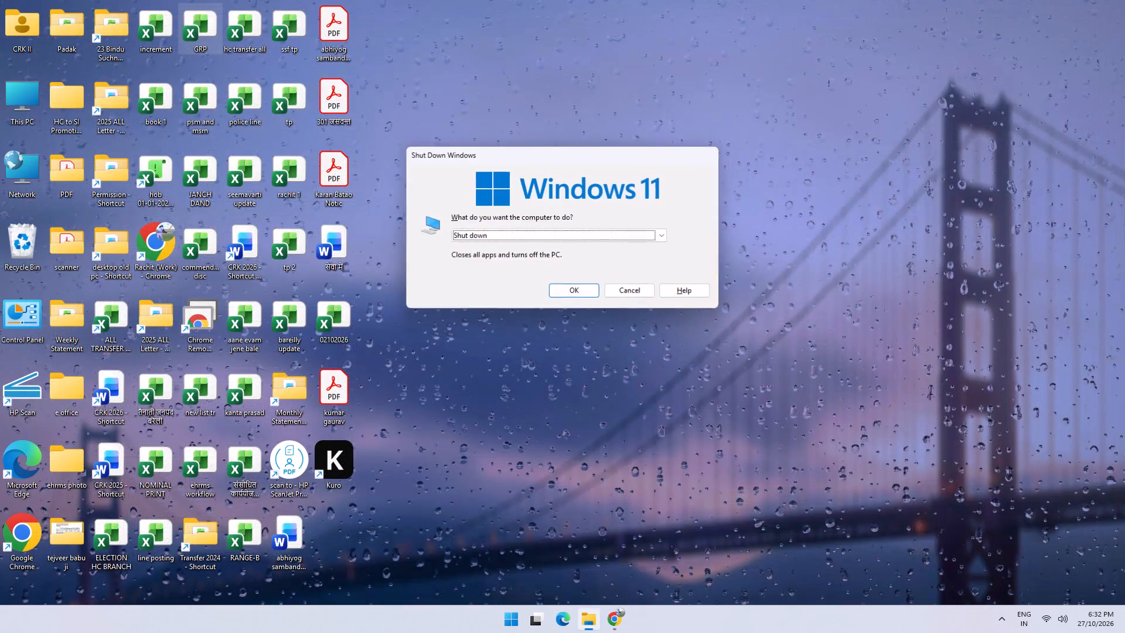